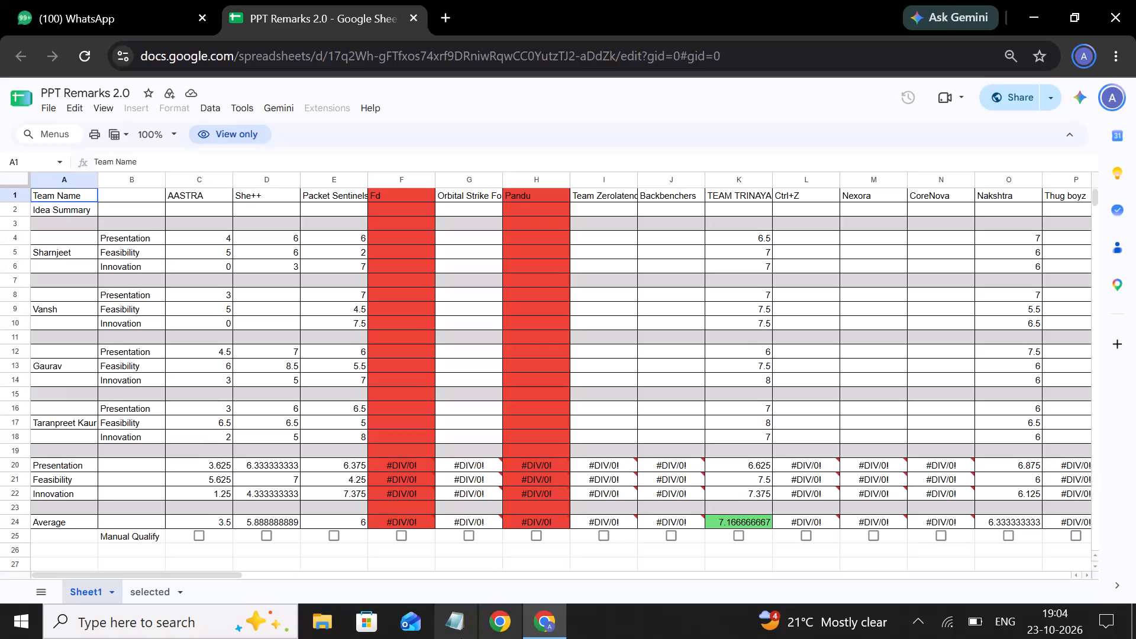
Check the team list and average scores on the selected sheet, and return to Sheet1.
click(156, 585)
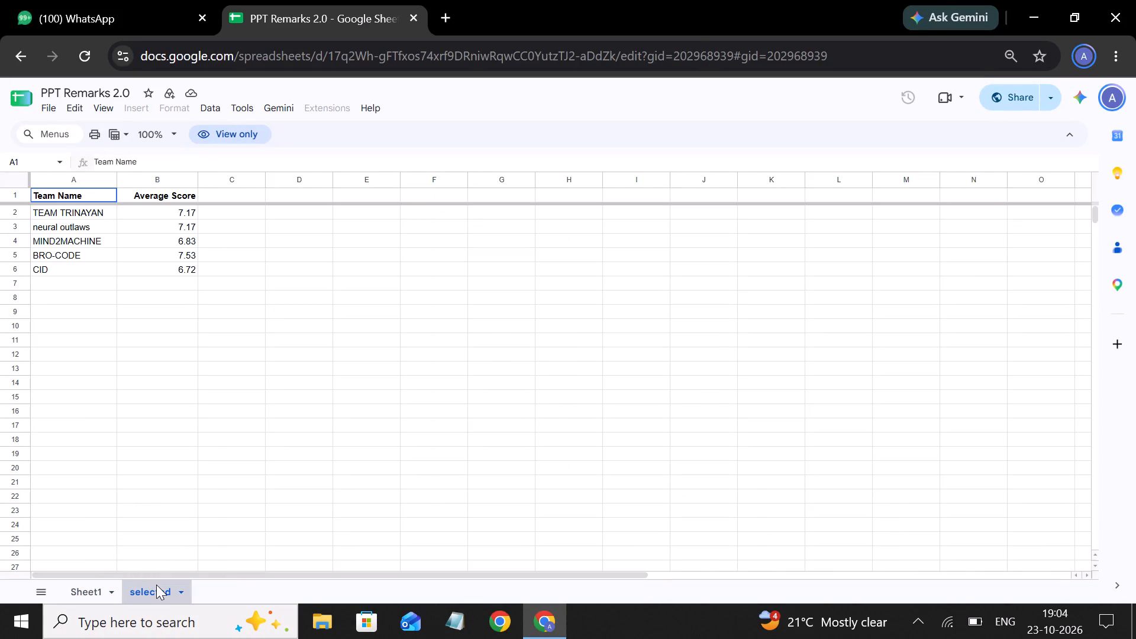
click(89, 593)
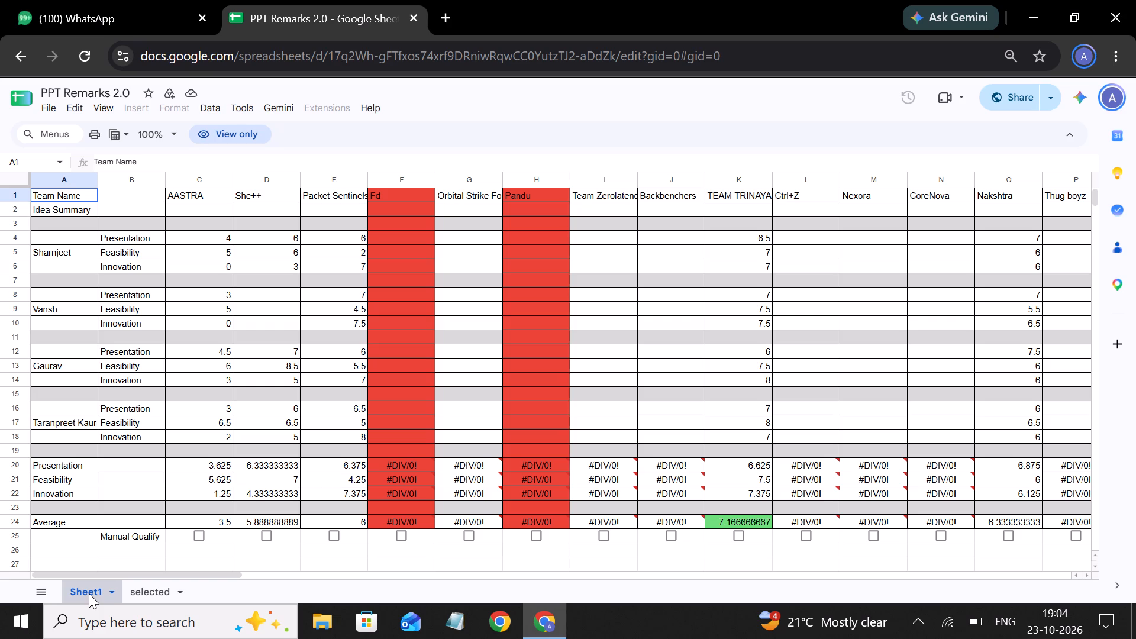
Search Sheet1 for "cid" and examine that team's column of judge scores and averages.
scroll(89, 593, down, 2)
key(ctrl+f)
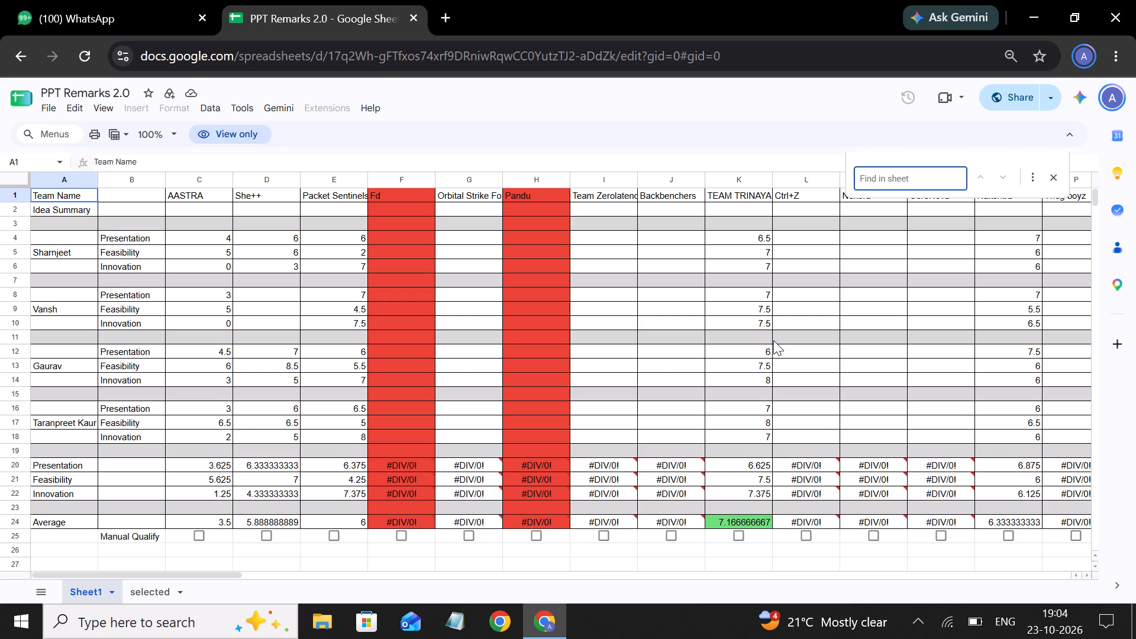
text(cid)
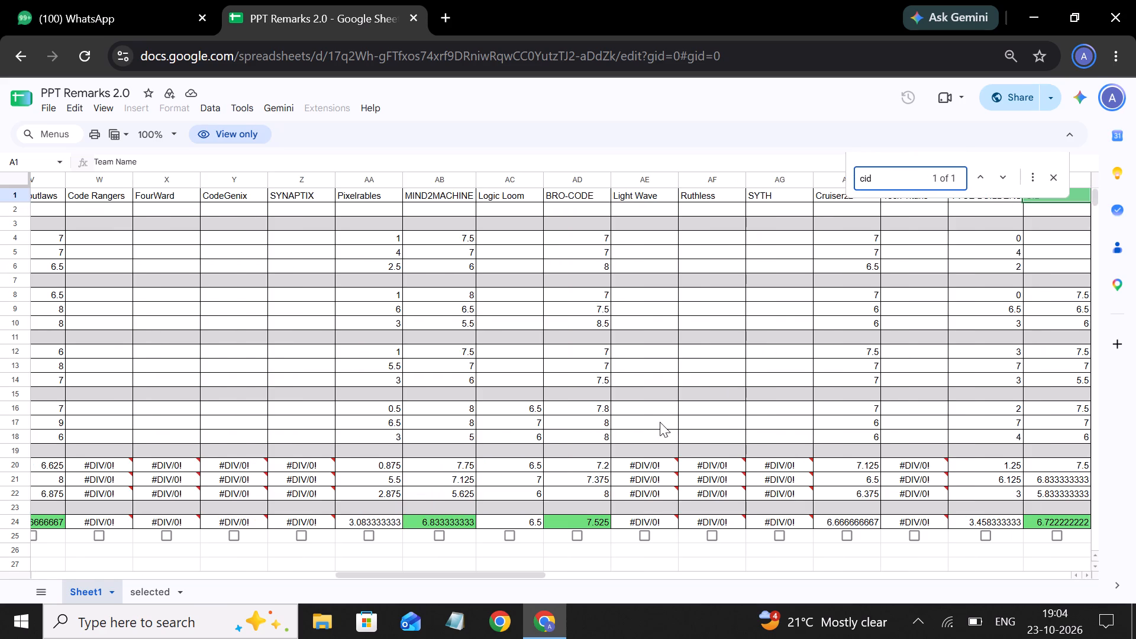
scroll(651, 409, left, 1)
scroll(945, 328, left, 3)
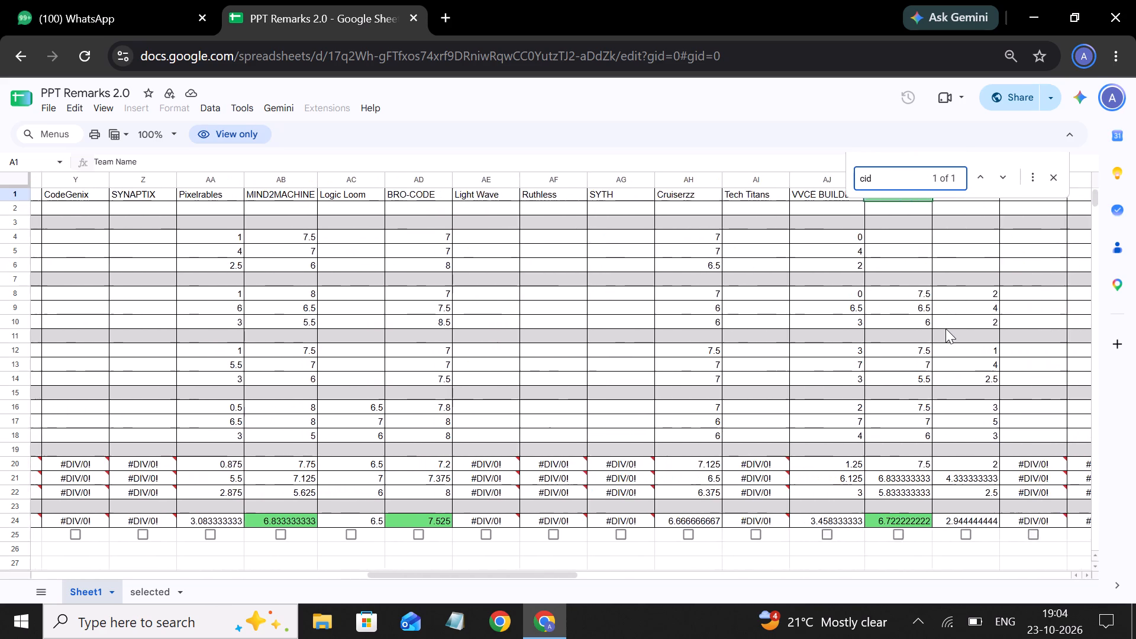
scroll(945, 328, left, 2)
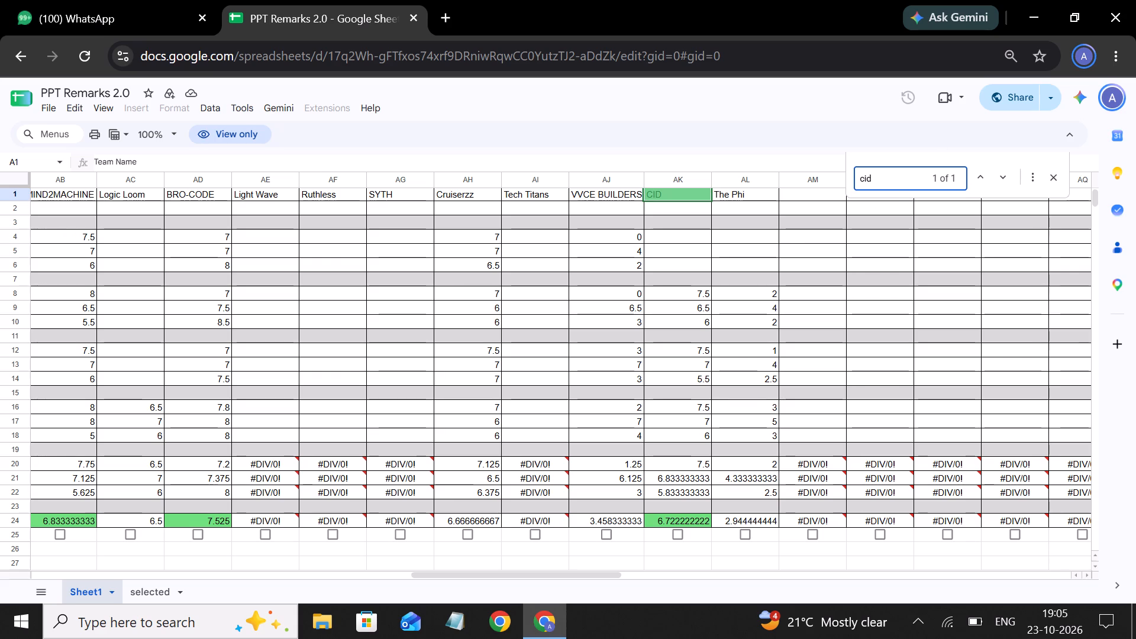
Search Sheet1 for "vvce" and examine that team's column of judge scores and averages.
key(BackSpace)
key(BackSpace)
key(BackSpace)
text(vvce)
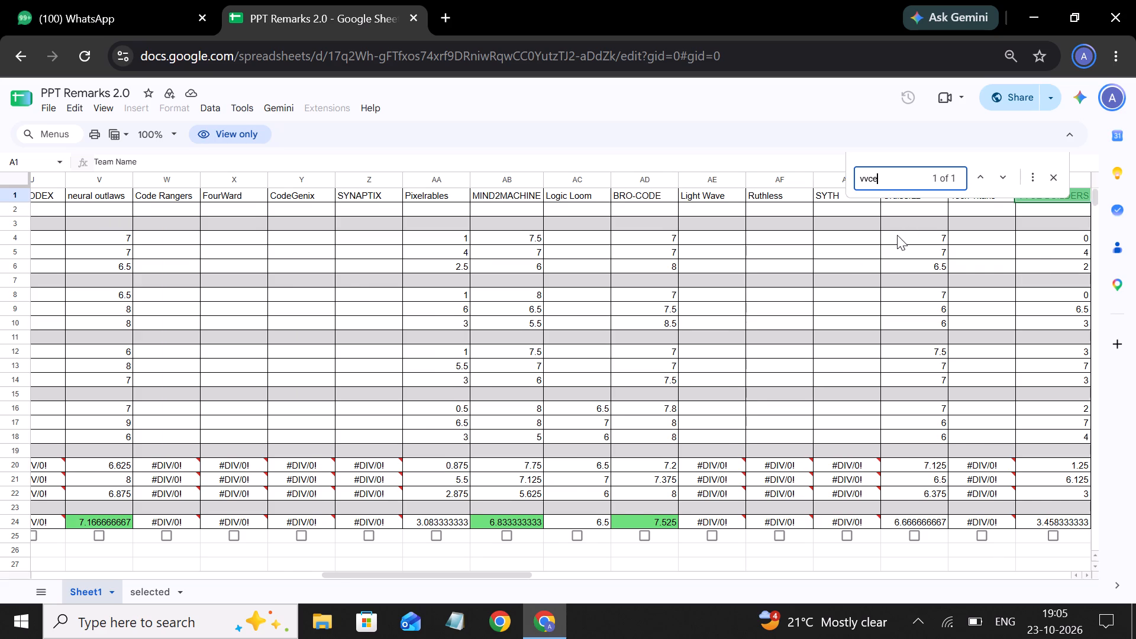
scroll(891, 238, left, 6)
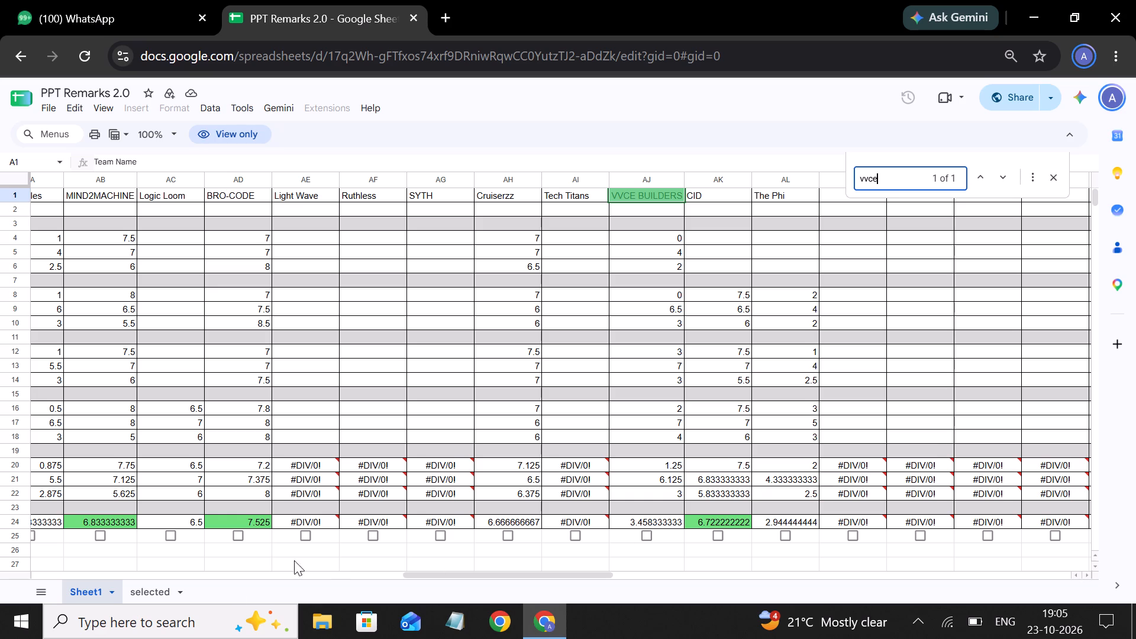
Recheck the list of teams on the selected sheet and go back to the VVCE BUILDERS scores on Sheet1.
click(130, 591)
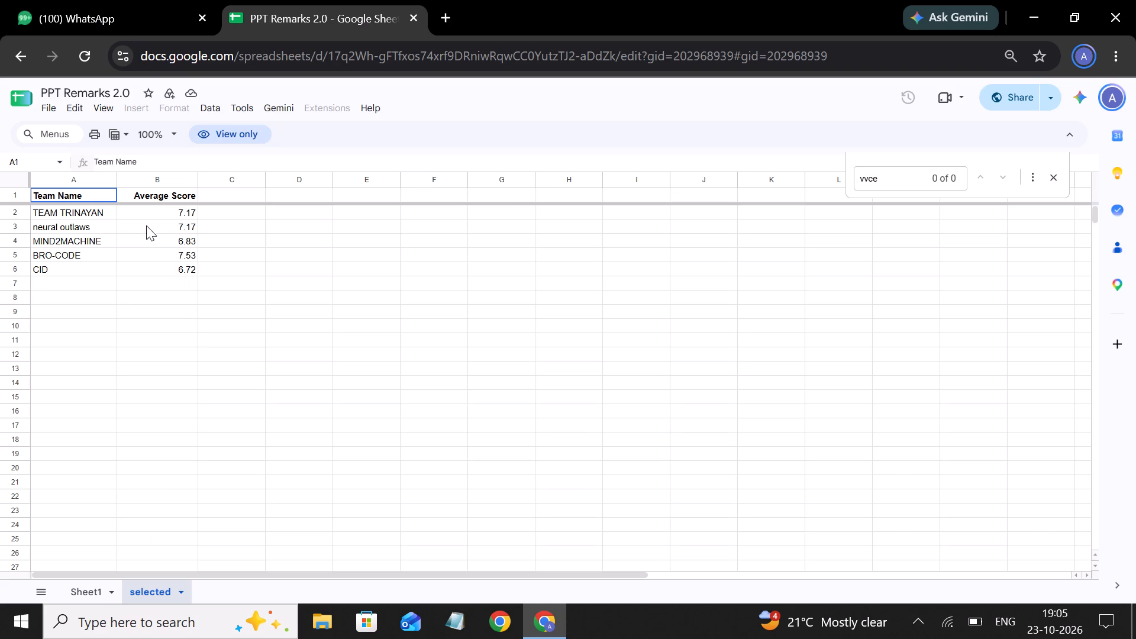
click(95, 594)
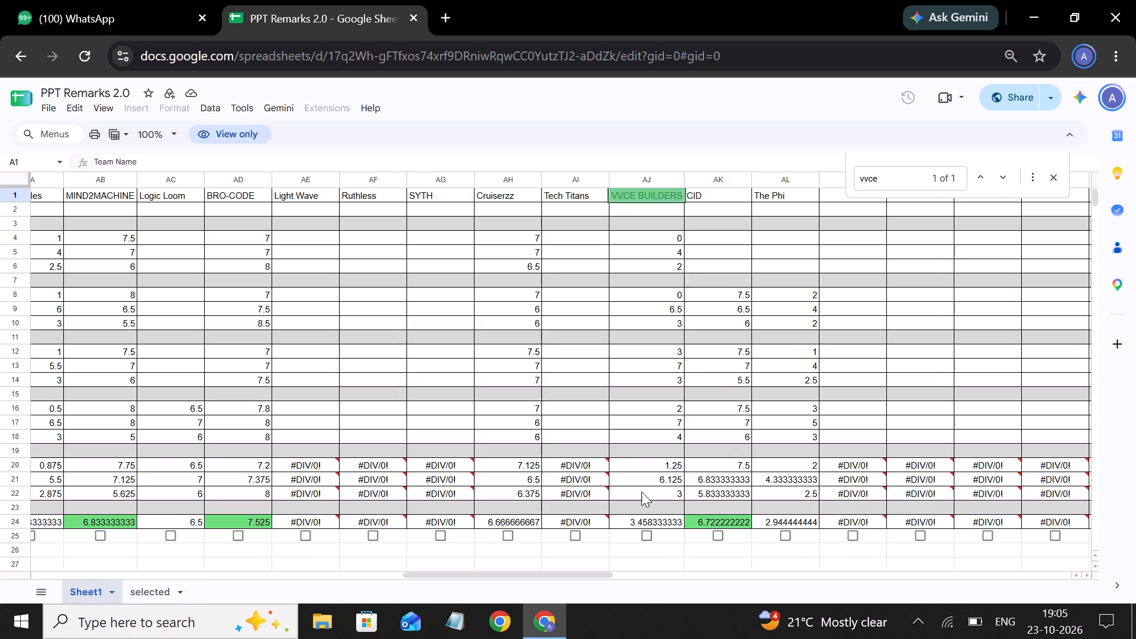
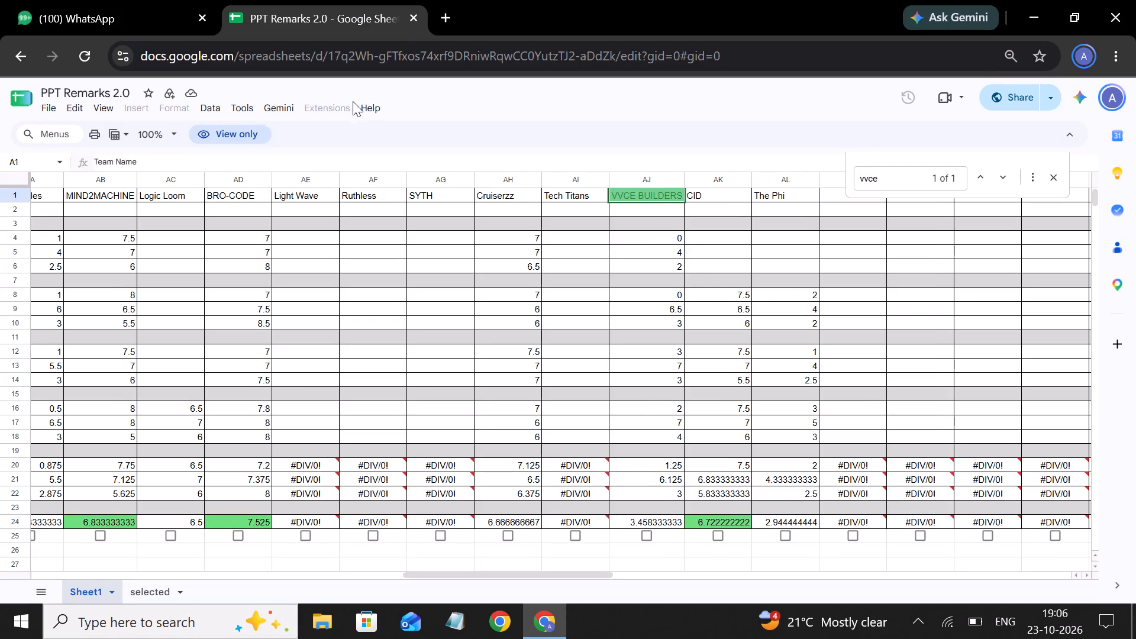
click(440, 12)
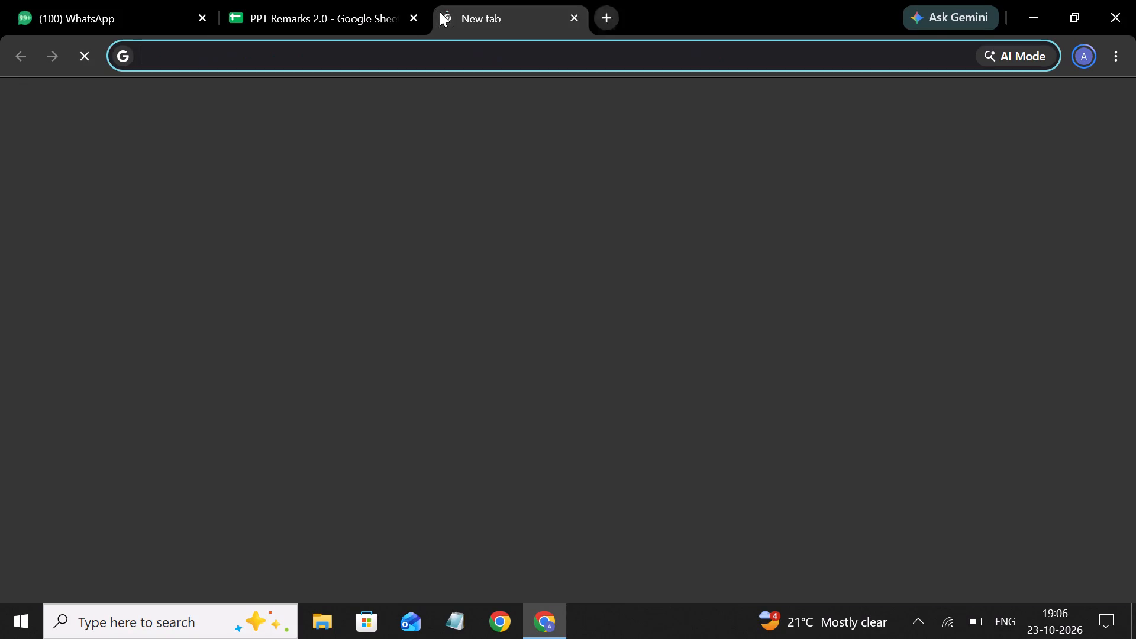
click(310, 341)
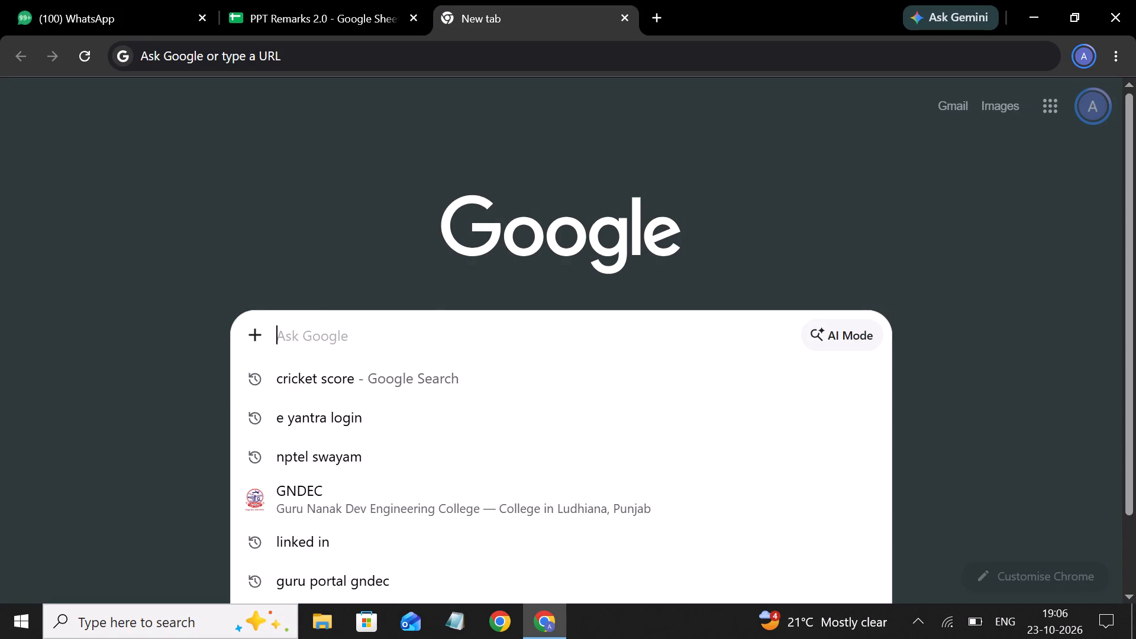
text(shee)
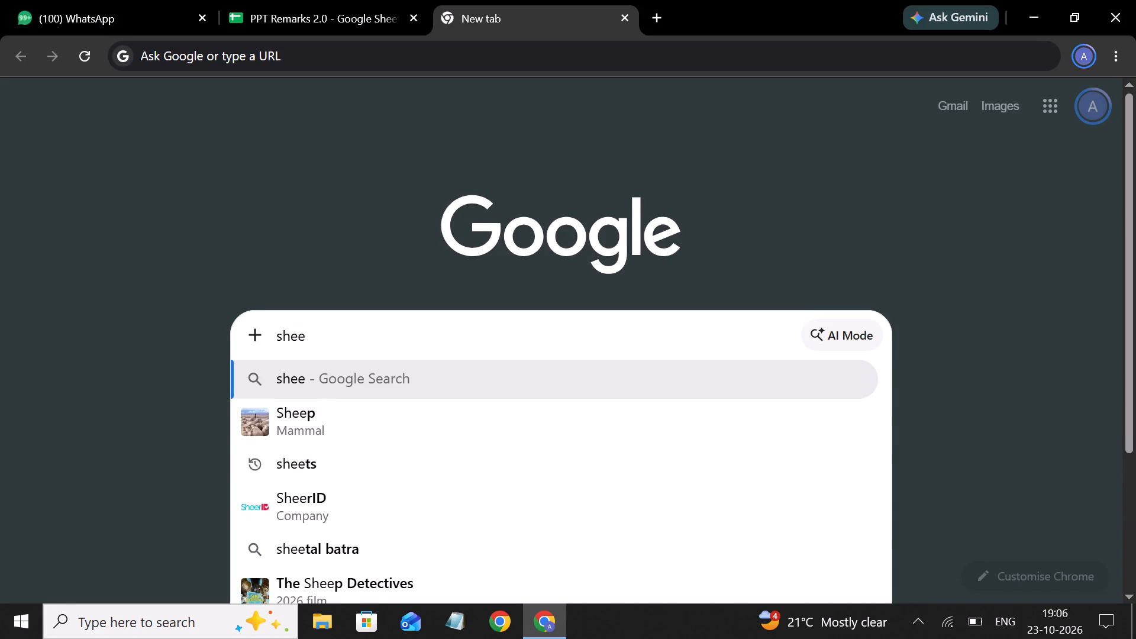
key(BackSpace)
key(BackSpace)
key(BackSpace)
key(BackSpace)
text(g she)
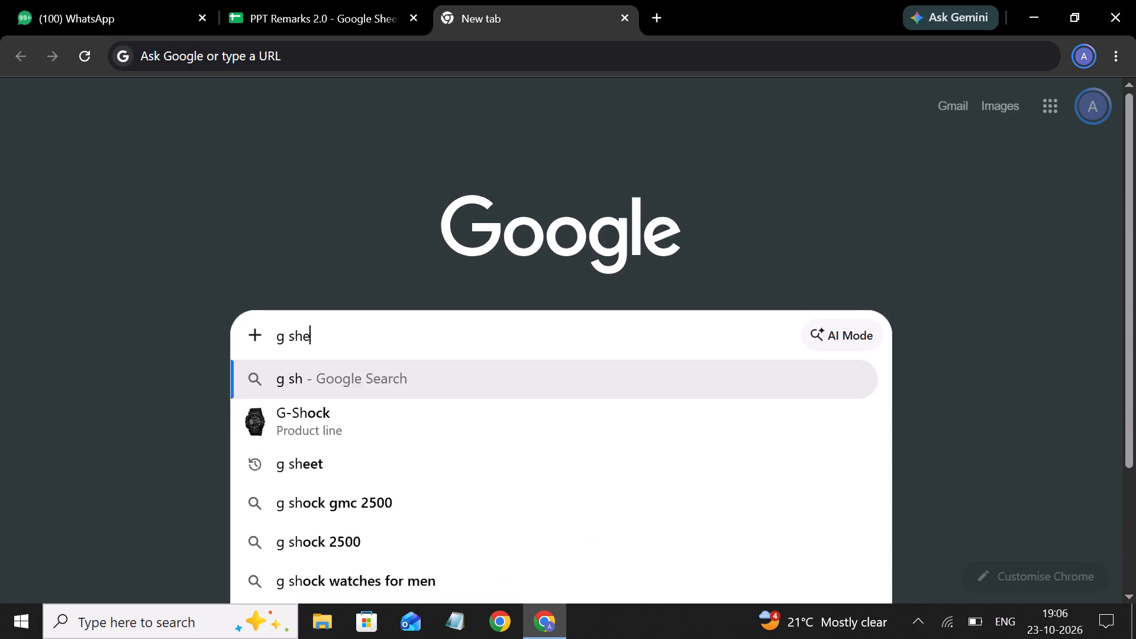
click(354, 413)
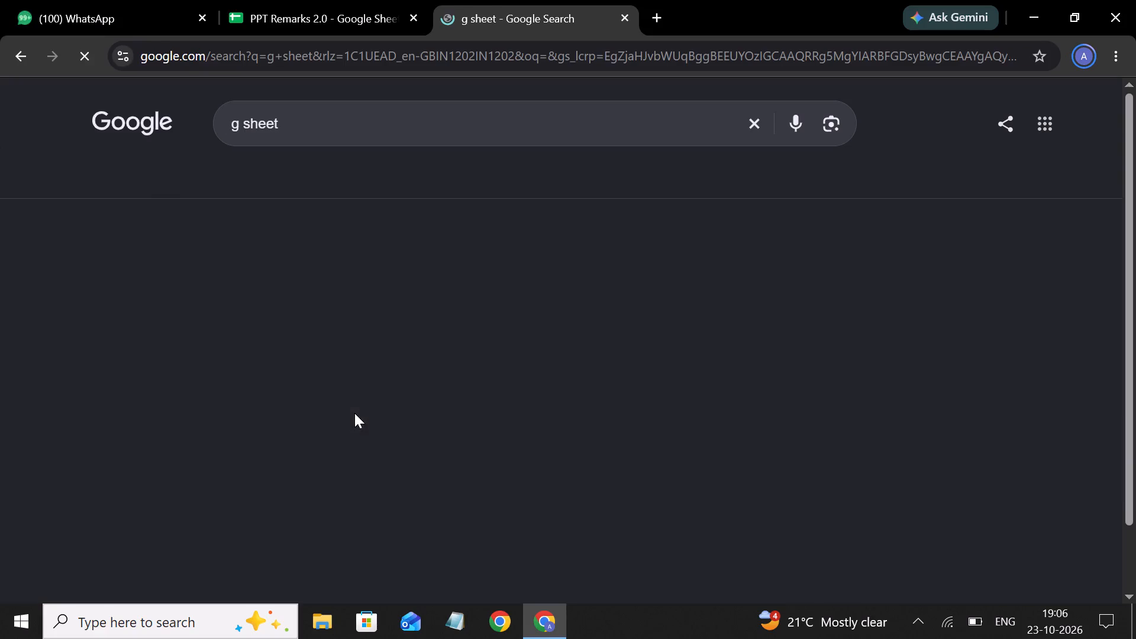
click(234, 279)
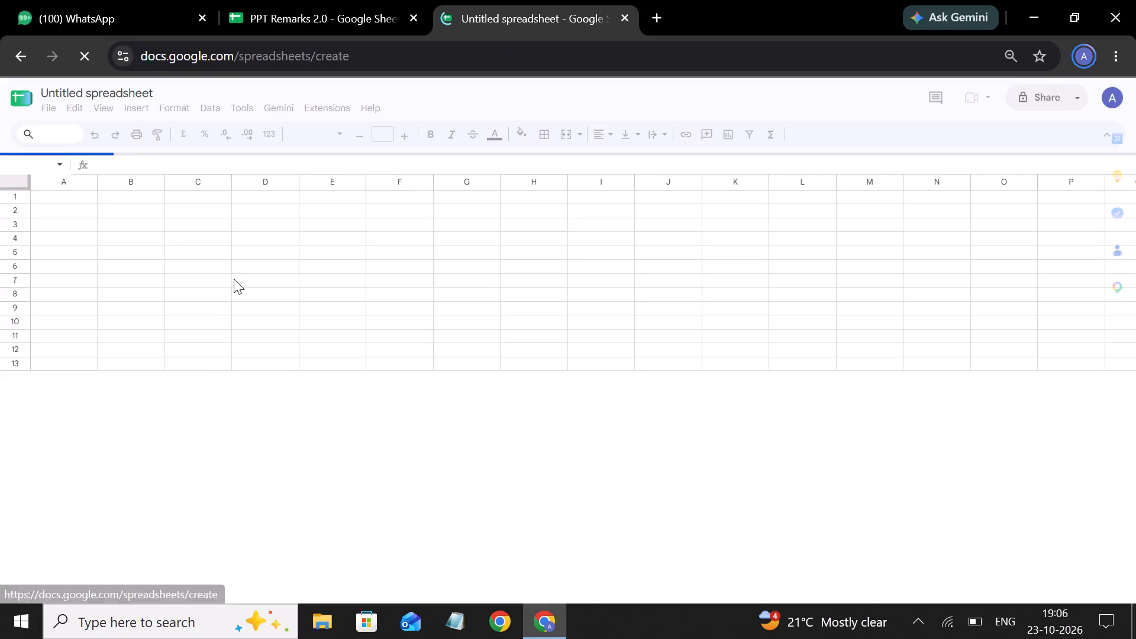
click(66, 193)
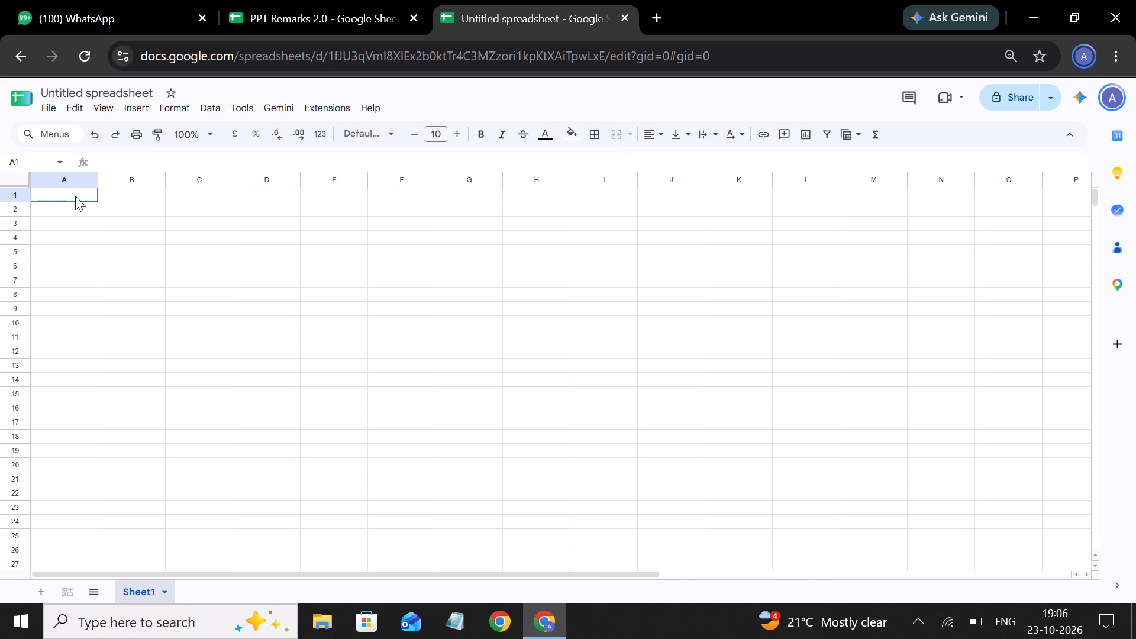
text(vvce buikders)
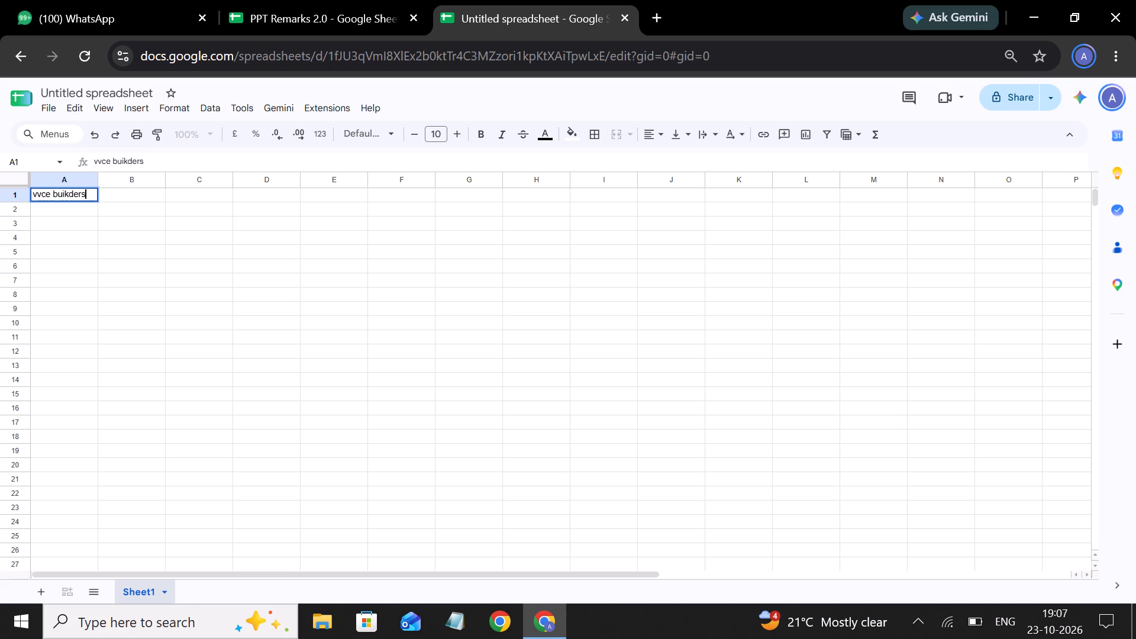
key(BackSpace)
key(BackSpace)
key(BackSpace)
key(BackSpace)
key(BackSpace)
text(lders)
key(Return)
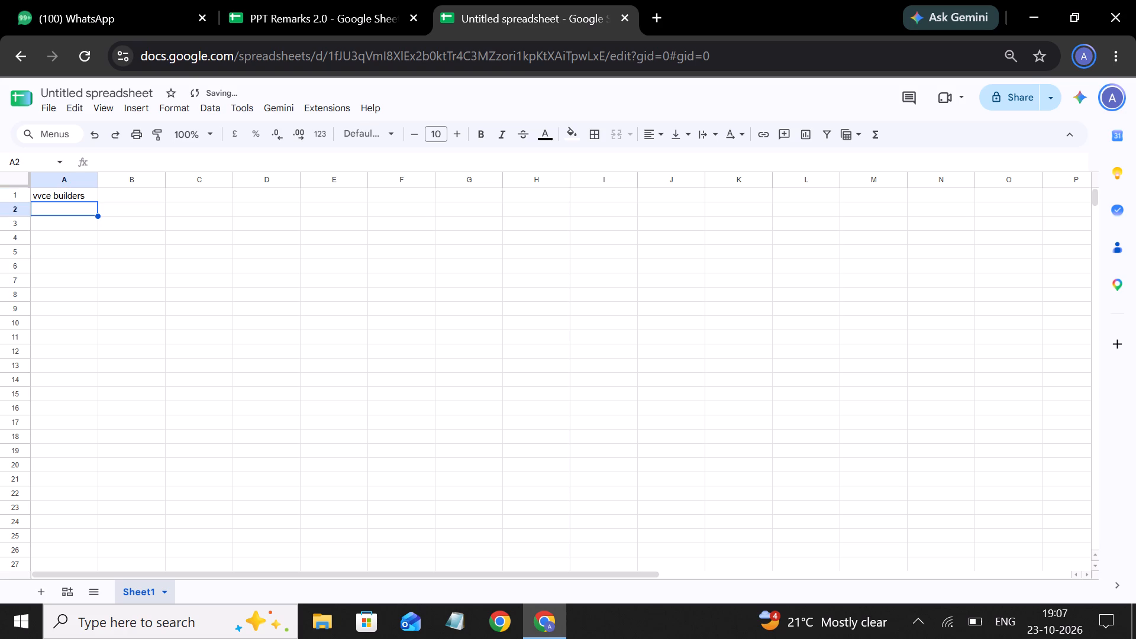
click(120, 196)
text(rejected)
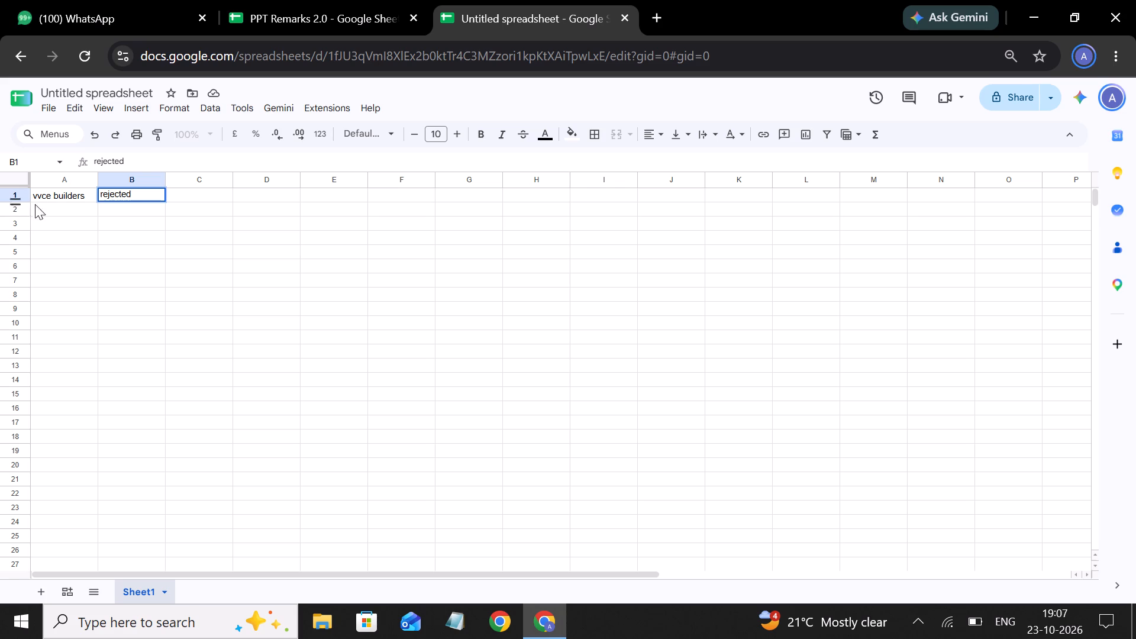
Enter the second team's name as "cruishers" in cell A2 of the new spreadsheet.
click(65, 206)
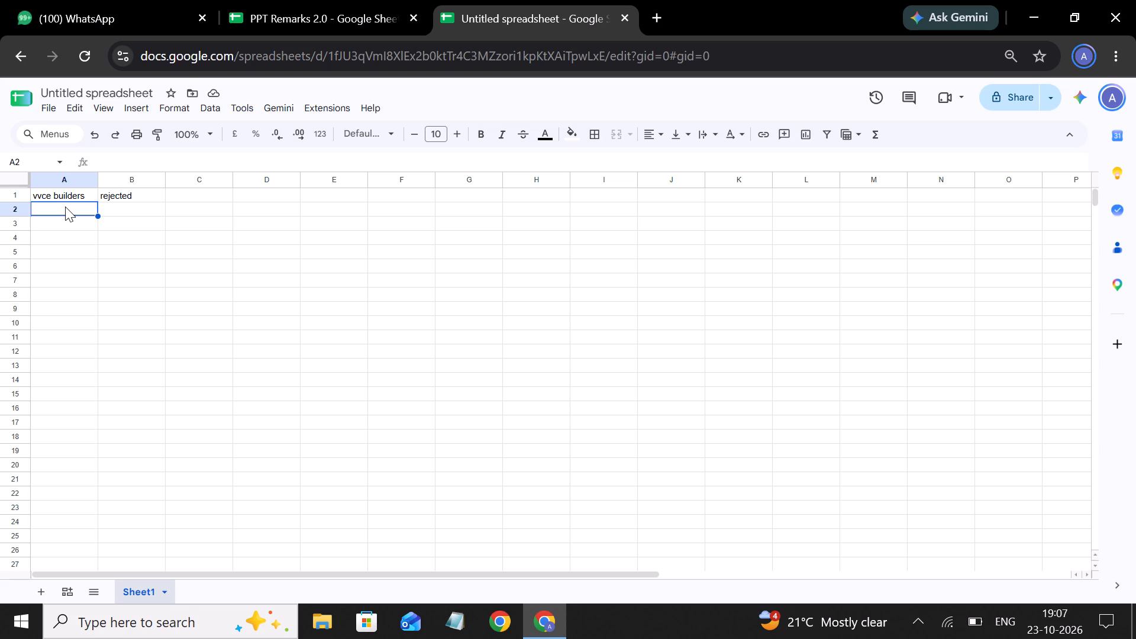
text(v\)
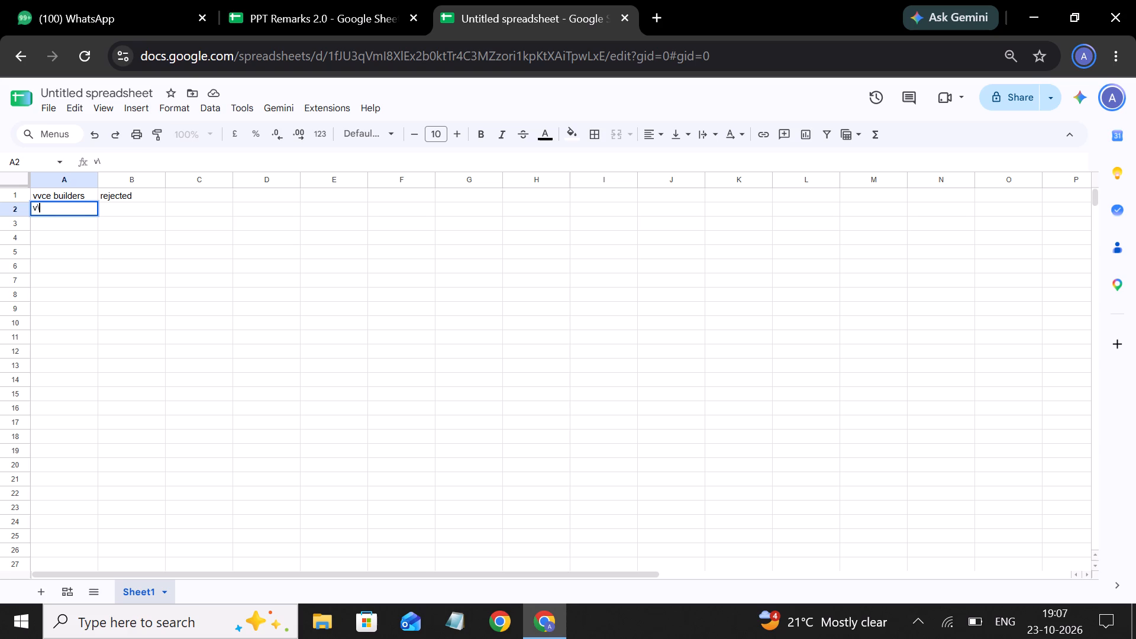
key(BackSpace)
key(BackSpace)
key(BackSpace)
text(crish)
text(ers)
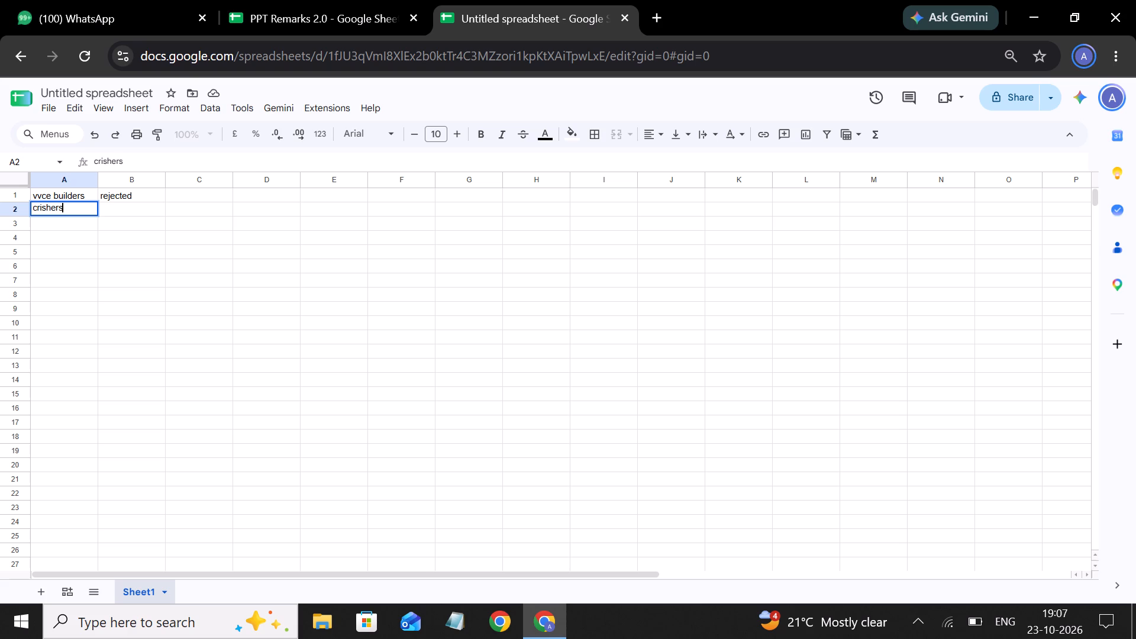
key(BackSpace)
key(BackSpace)
key(BackSpace)
key(BackSpace)
key(BackSpace)
key(BackSpace)
text(uish)
text(ers)
Switch to the PPT Remarks 2.0 spreadsheet, check the team list on the selected sheet, and return to Sheet1.
click(298, 8)
click(150, 590)
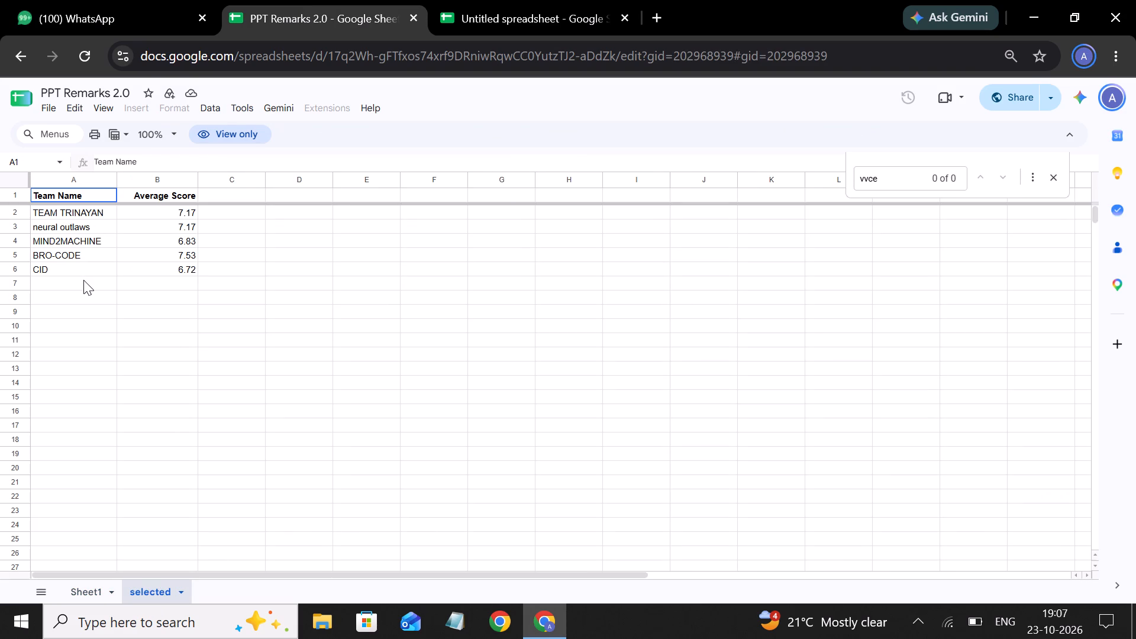
scroll(83, 275, up, 1)
click(89, 596)
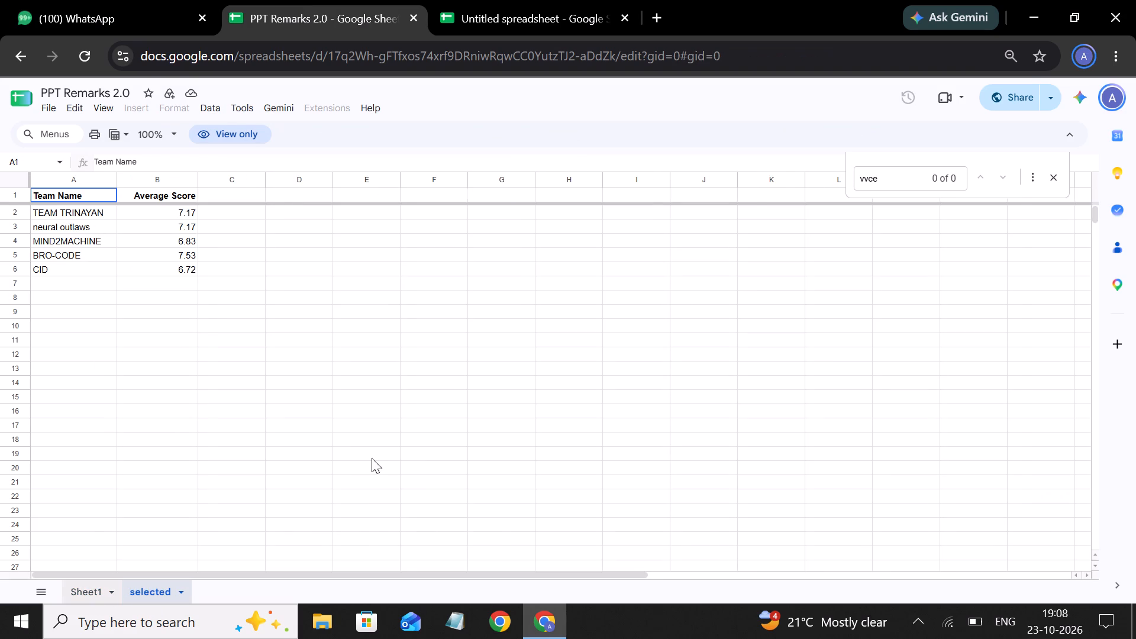
Search Sheet1 for "crishers", "cruisers" and "cruiser" in turn, and examine that team's column of judge scores and averages.
click(907, 181)
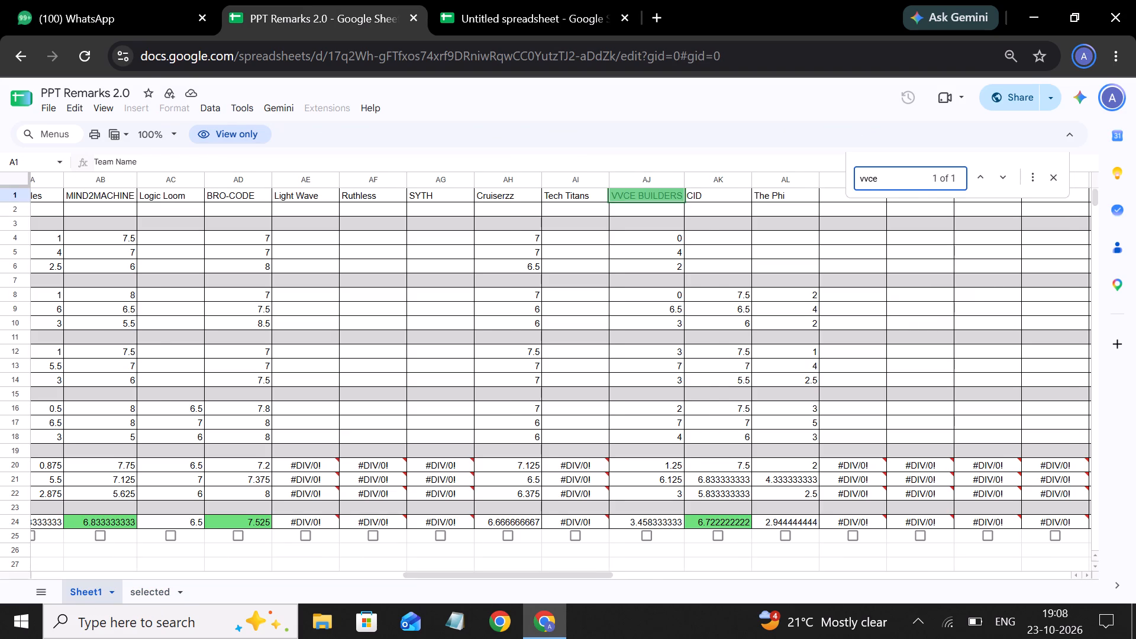
key(BackSpace)
key(BackSpace)
key(BackSpace)
key(BackSpace)
key(BackSpace)
text(crishers)
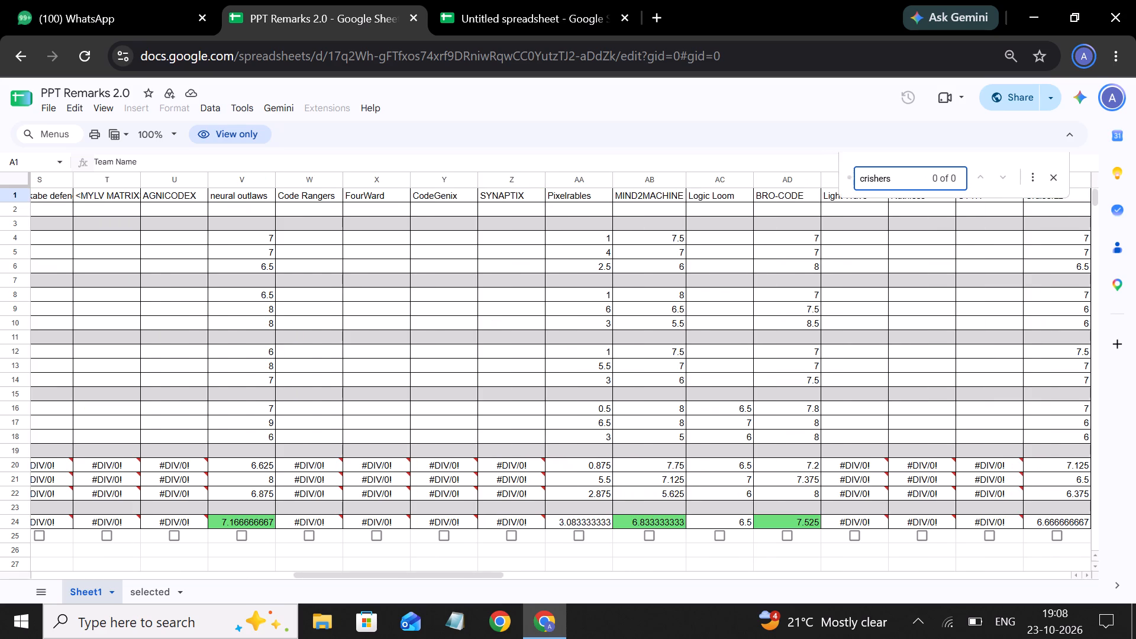
key(BackSpace)
key(BackSpace)
key(BackSpace)
key(BackSpace)
key(BackSpace)
key(BackSpace)
text(uisers)
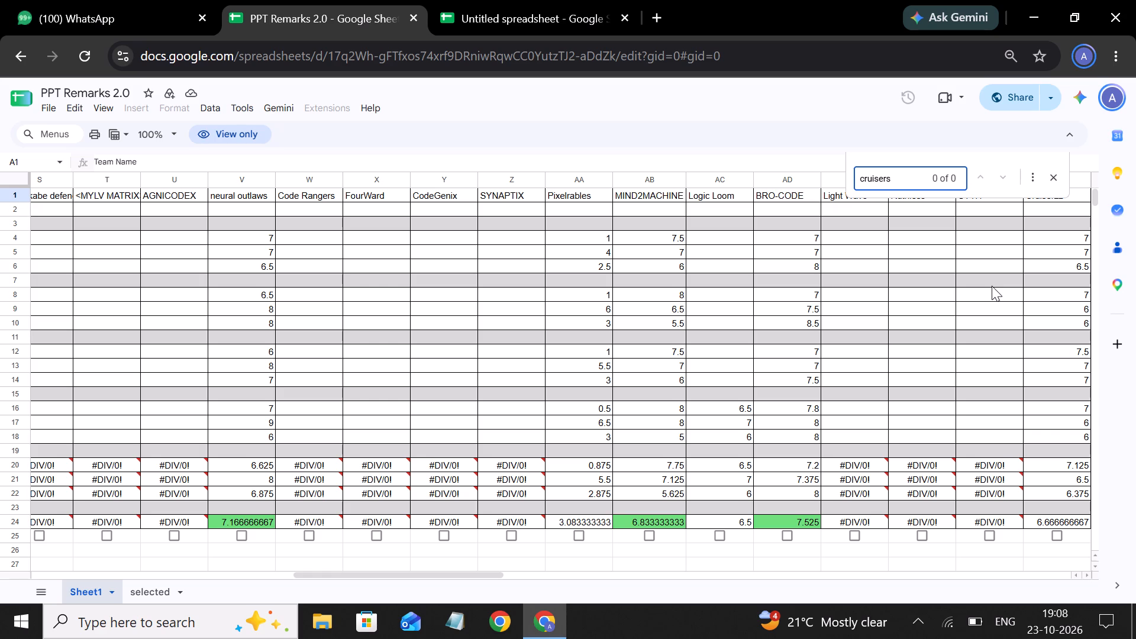
key(BackSpace)
scroll(864, 275, up, 1)
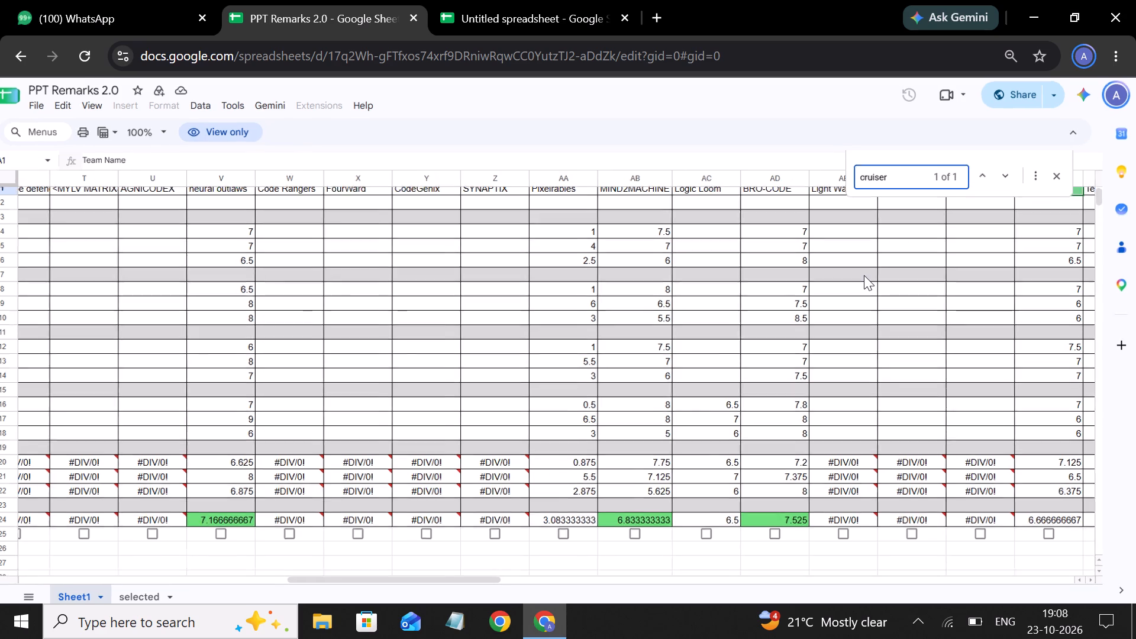
scroll(864, 275, up, 3)
scroll(864, 275, left, 4)
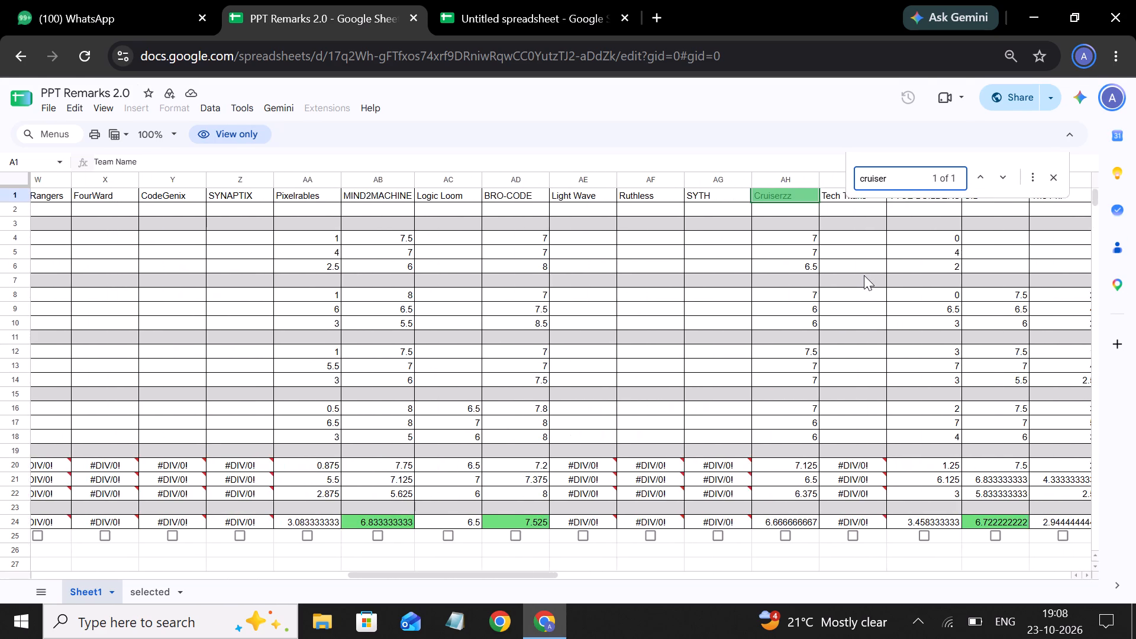
scroll(864, 275, left, 3)
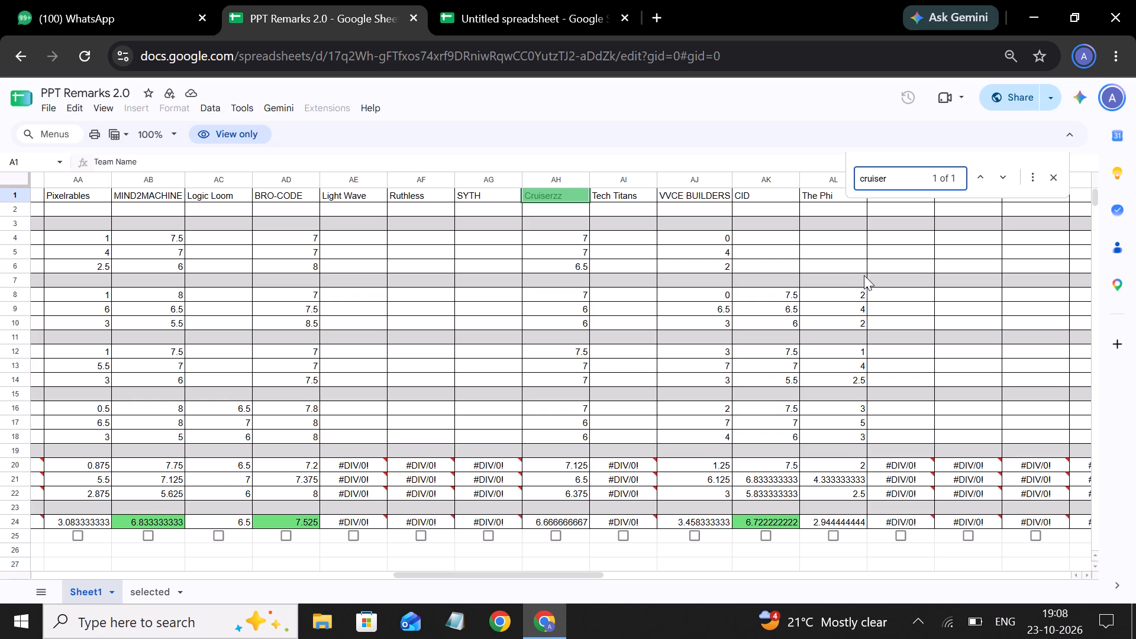
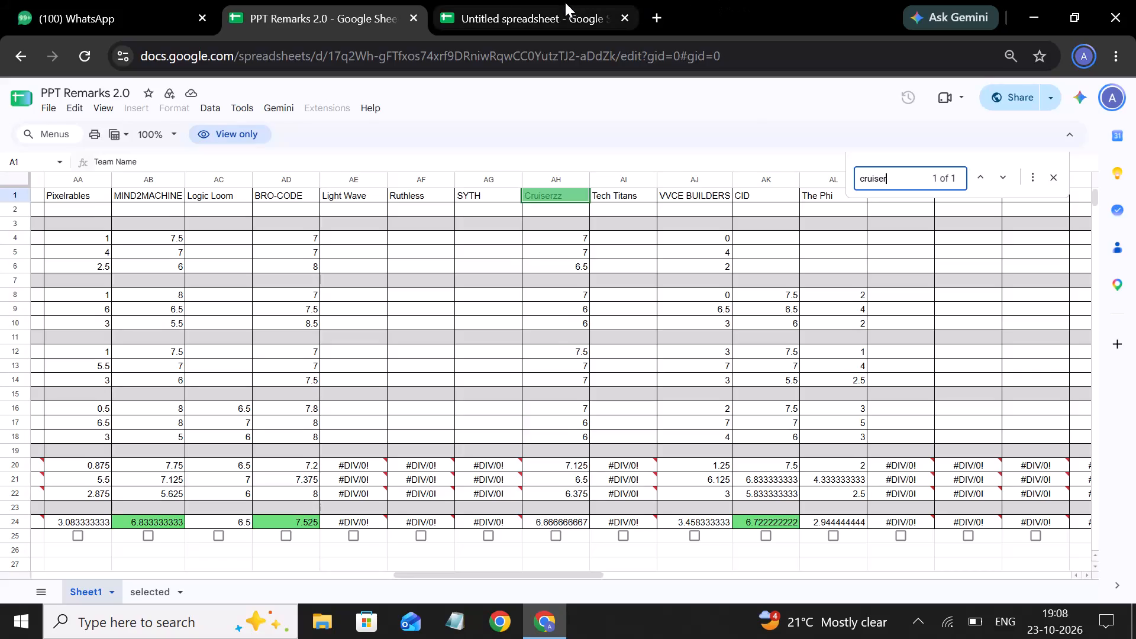
Switch to the new untitled spreadsheet and enter "accepted" in cell B2 as the second team's status.
click(517, 1)
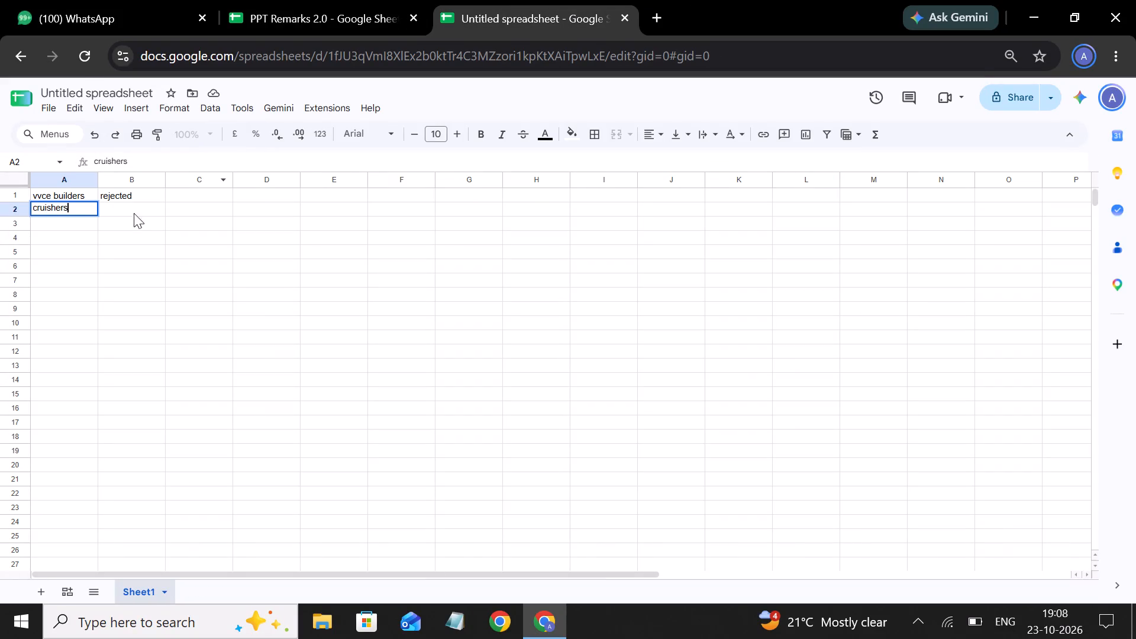
click(115, 204)
text(accepted)
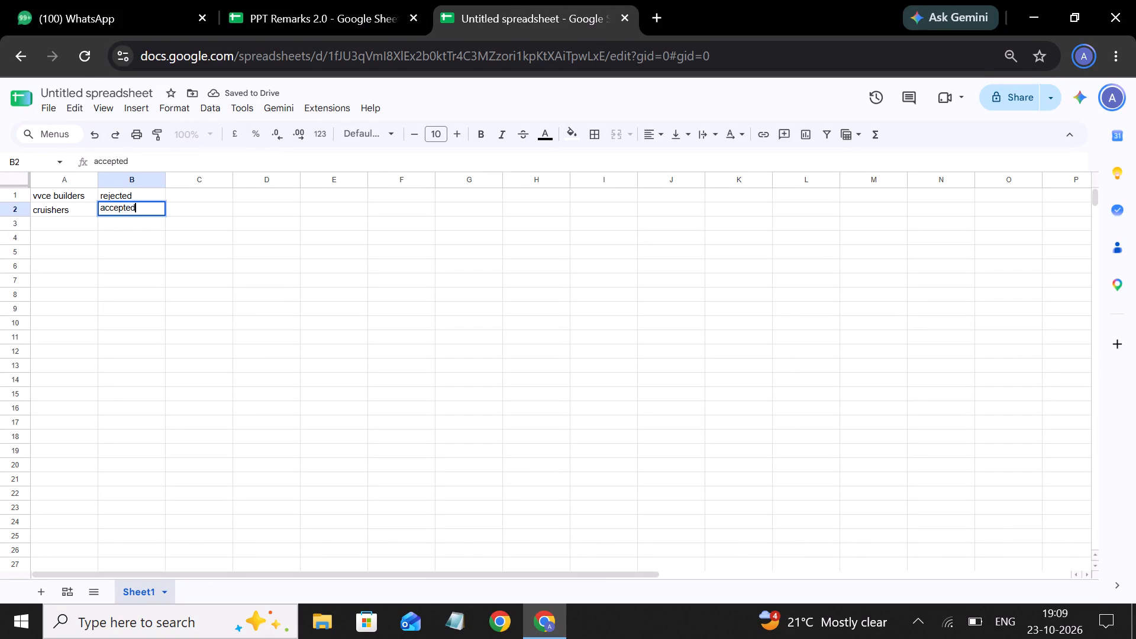
double_click(52, 220)
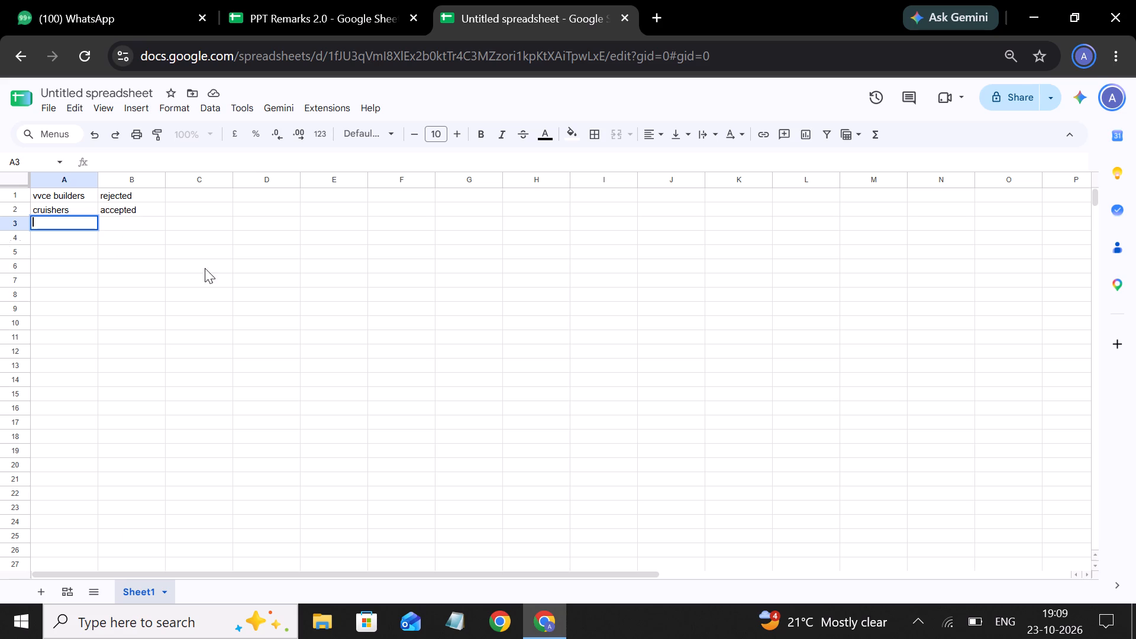
Switch to PPT Remarks 2.0, check the selected sheet, then search Sheet1 for "neural" and examine that team's column of scores and averages.
click(349, 0)
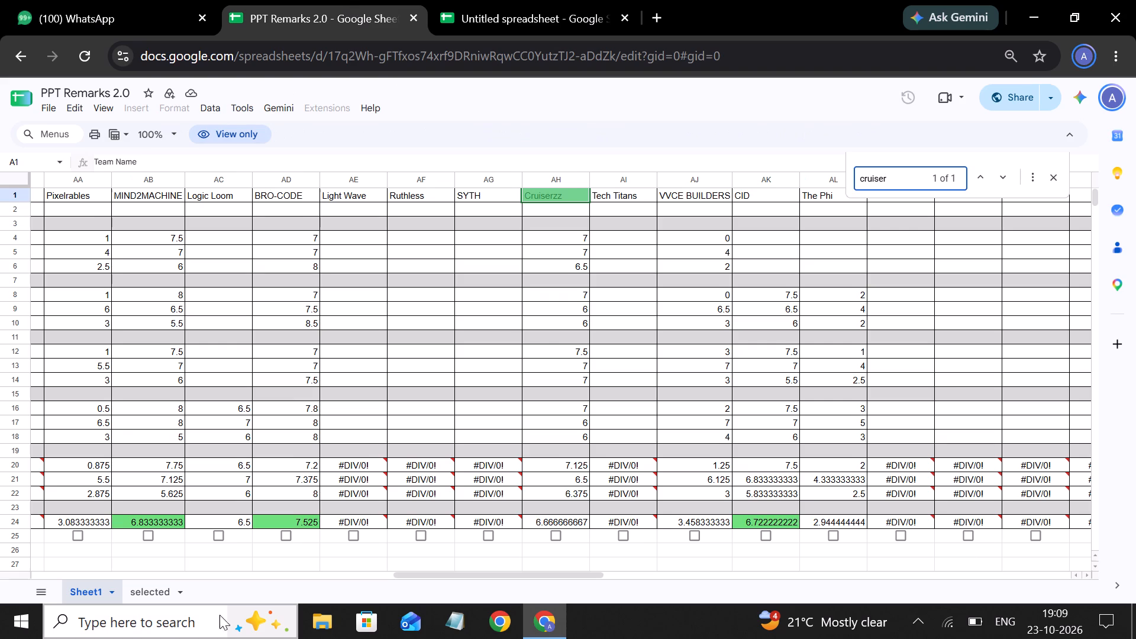
click(138, 590)
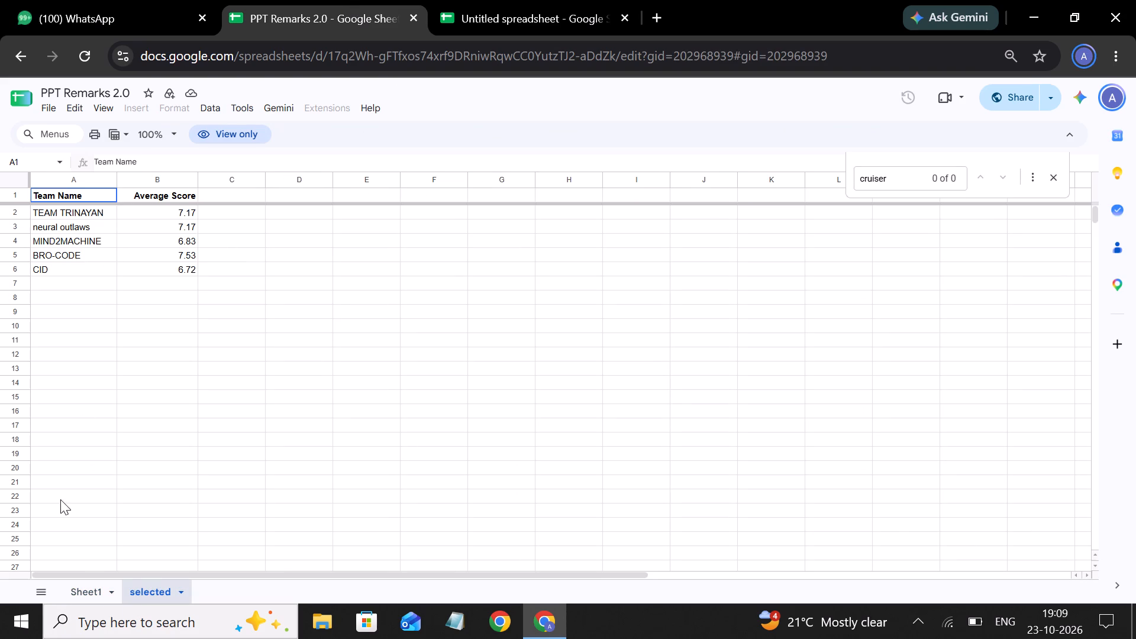
click(88, 592)
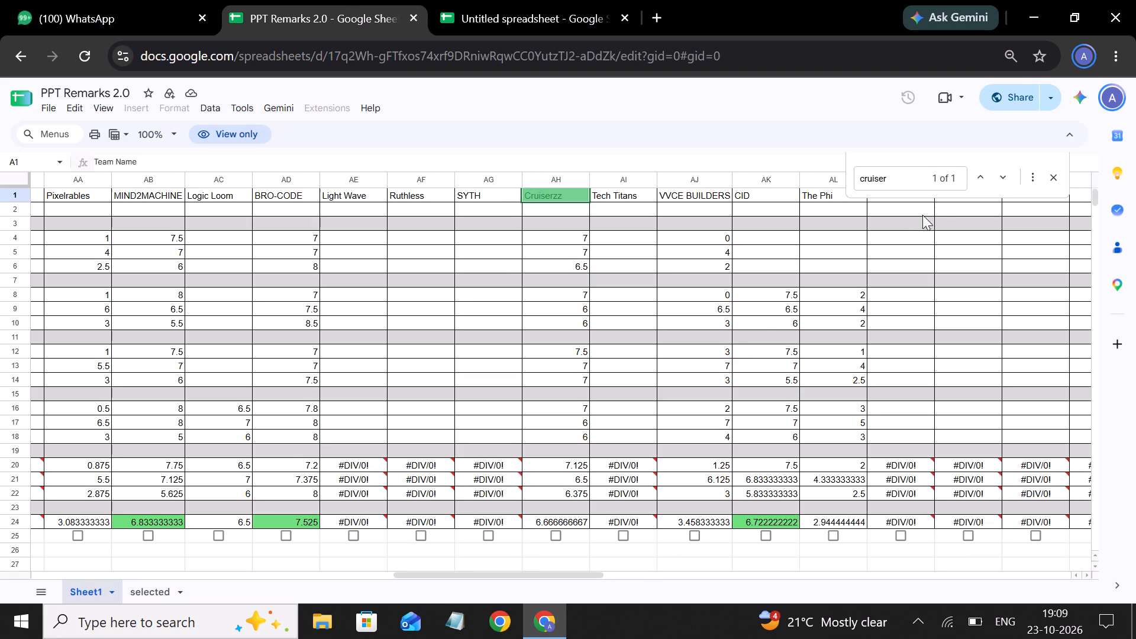
drag(916, 178, 859, 177)
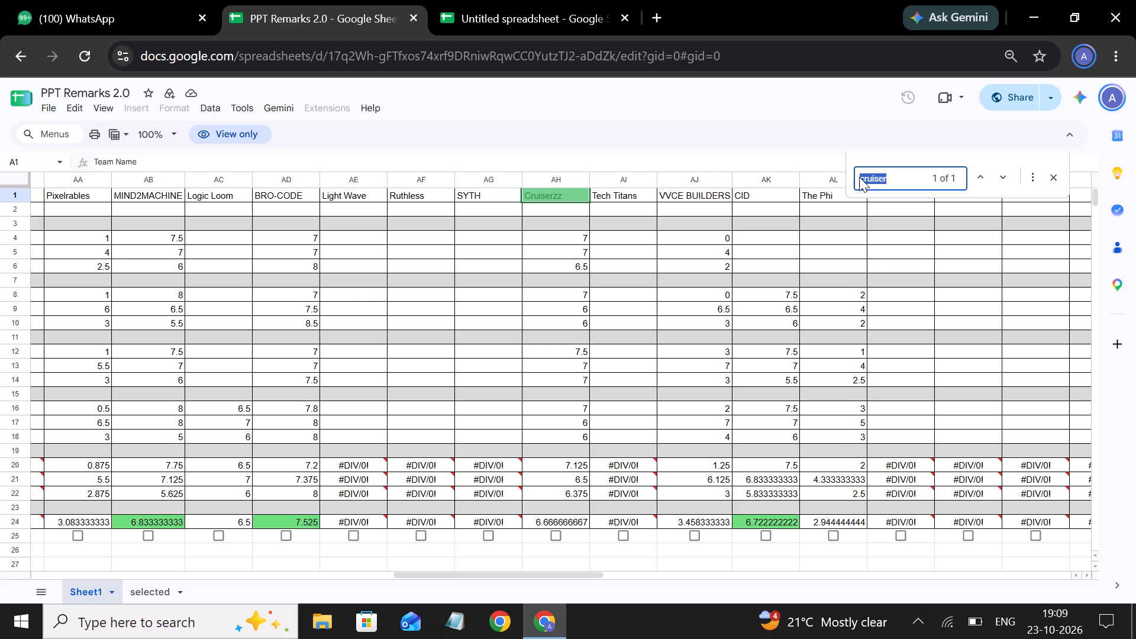
key(BackSpace)
text(neura)
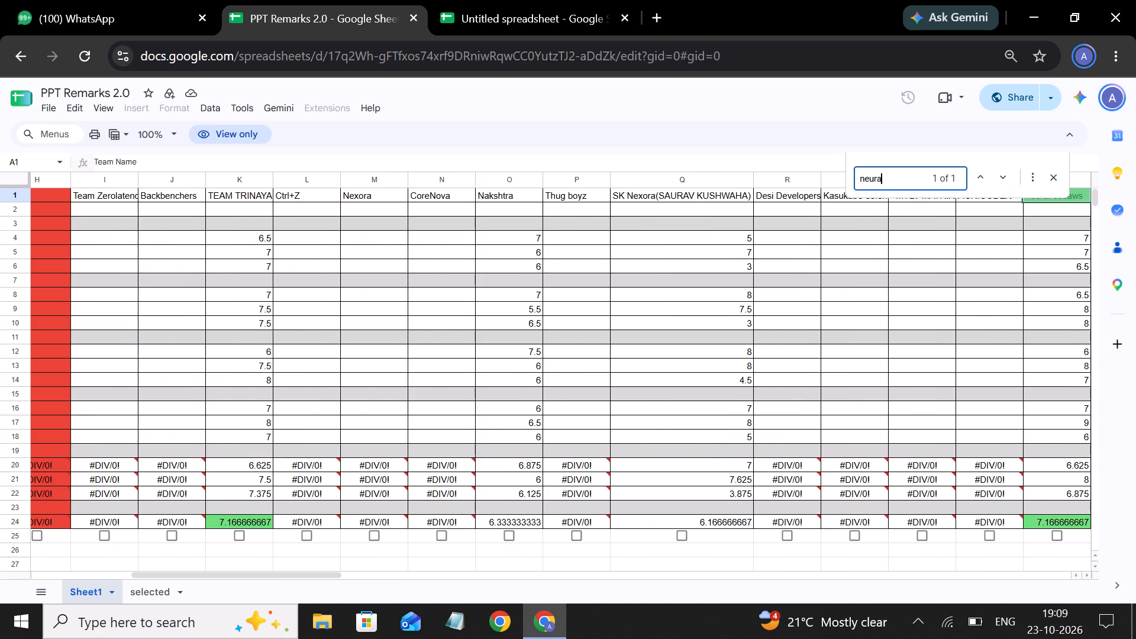
key(l)
scroll(740, 238, left, 6)
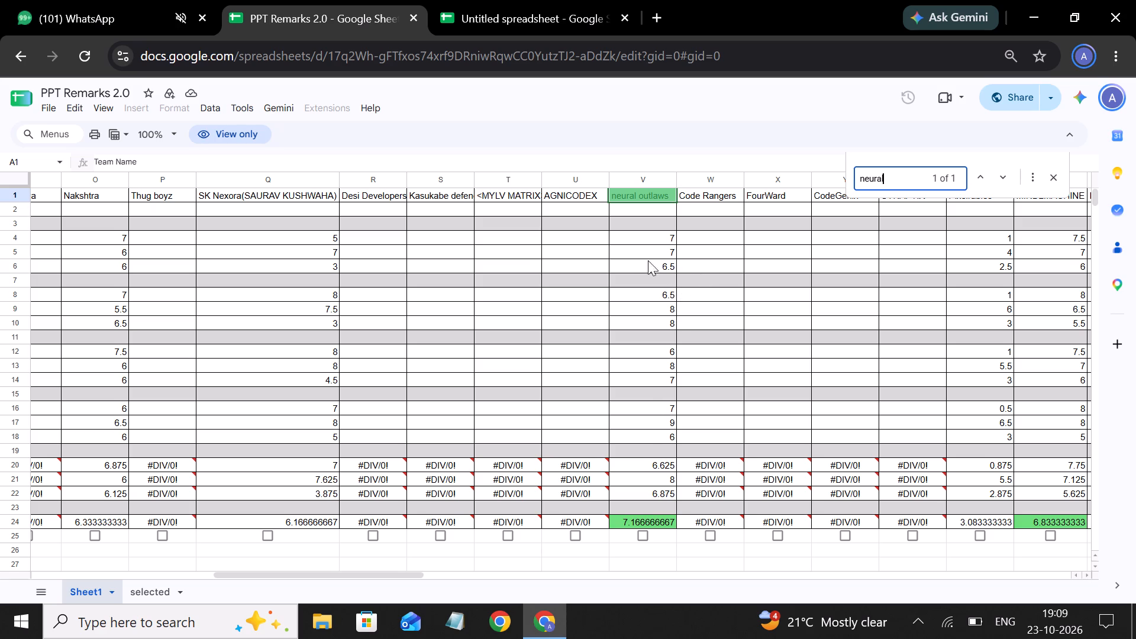
Switch to the new spreadsheet and record the third team in row 3, with "neural outlaw" in A3 and "accepted" in B3.
click(505, 16)
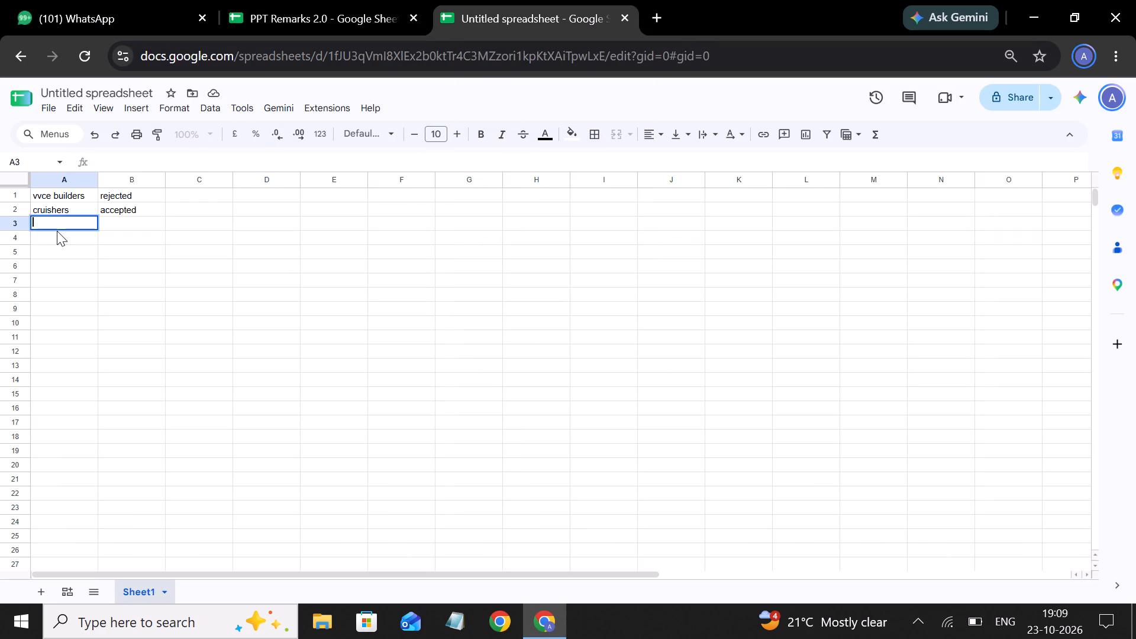
text(neural outlaw)
click(101, 224)
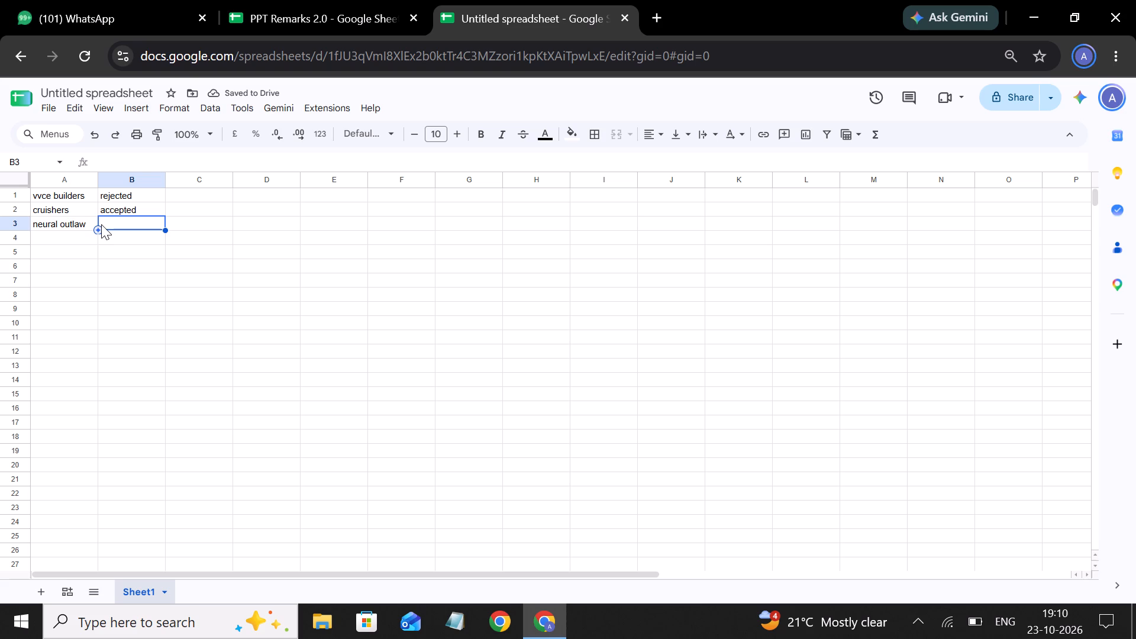
key(a)
key(Tab)
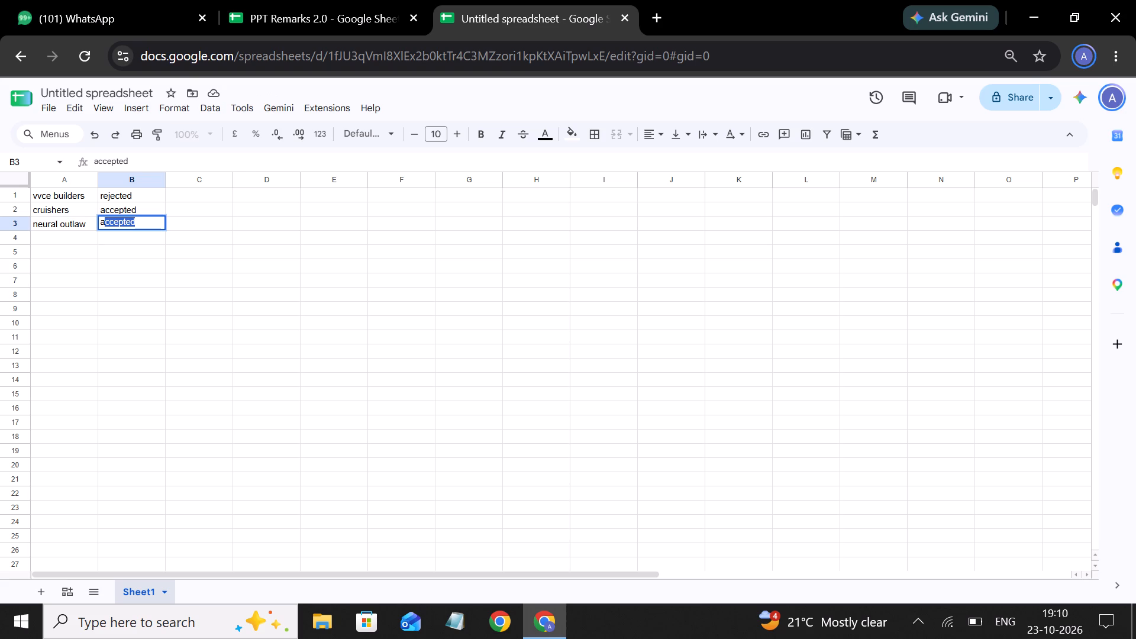
Record the fourth team in row 4, with "packet sentinels" in cell A4 and "rejected" in cell B4.
click(69, 231)
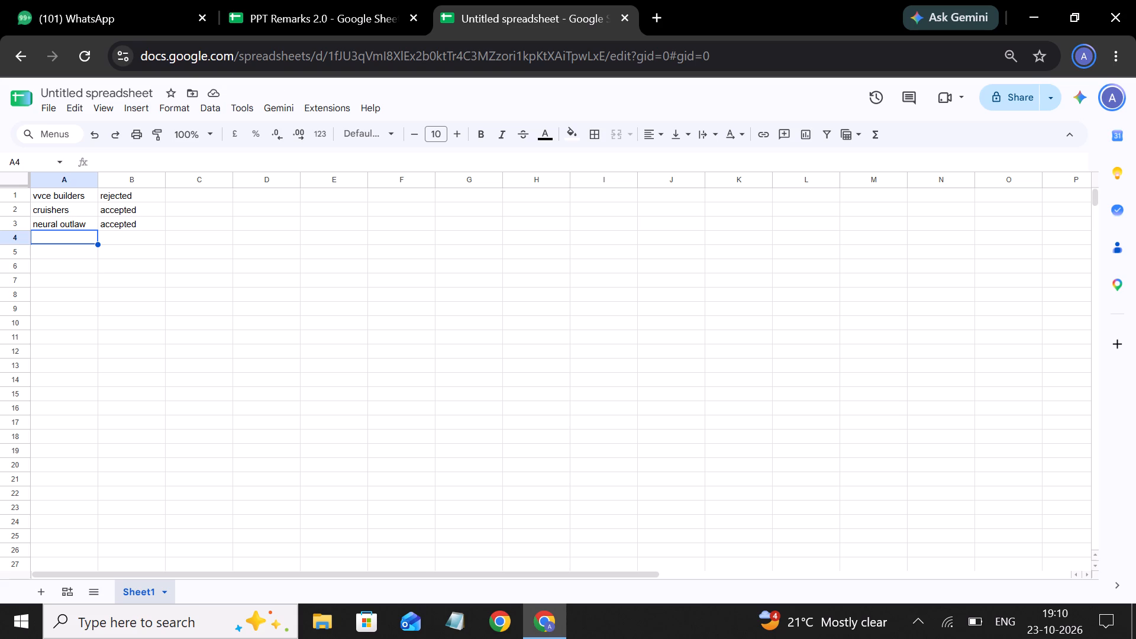
double_click(69, 240)
text(packet sentinek)
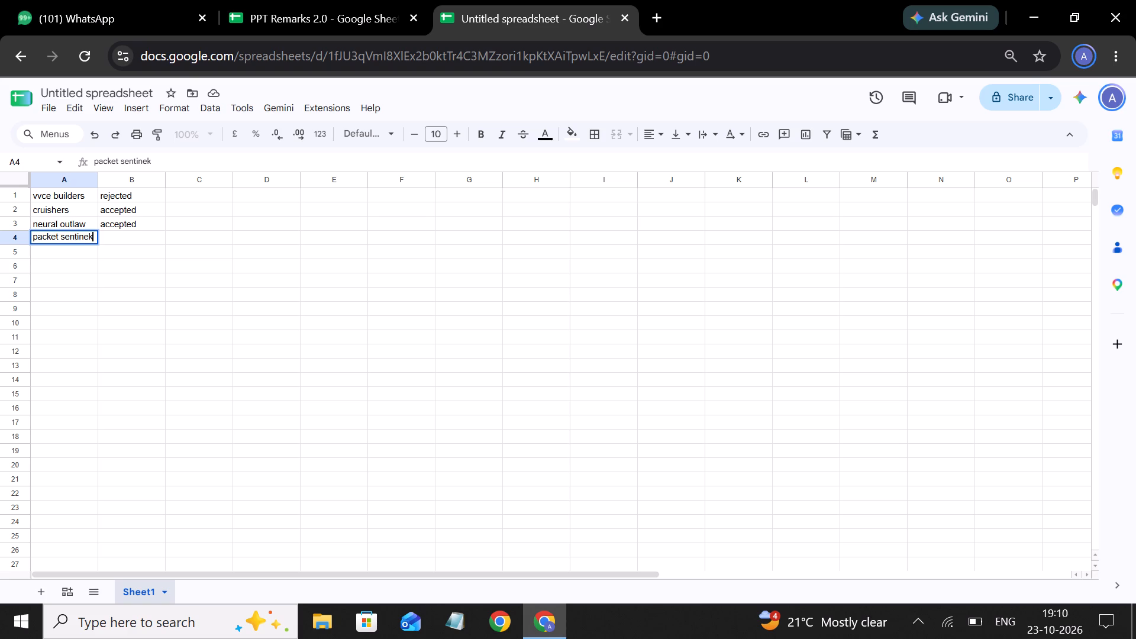
key(BackSpace)
text(ls)
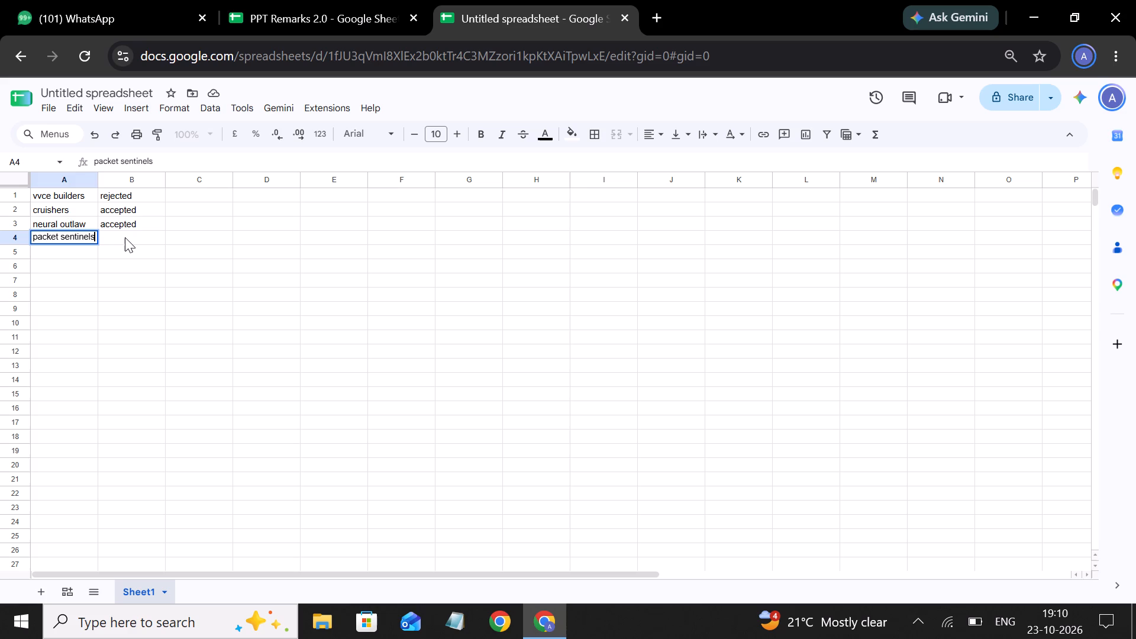
click(125, 237)
text(re)
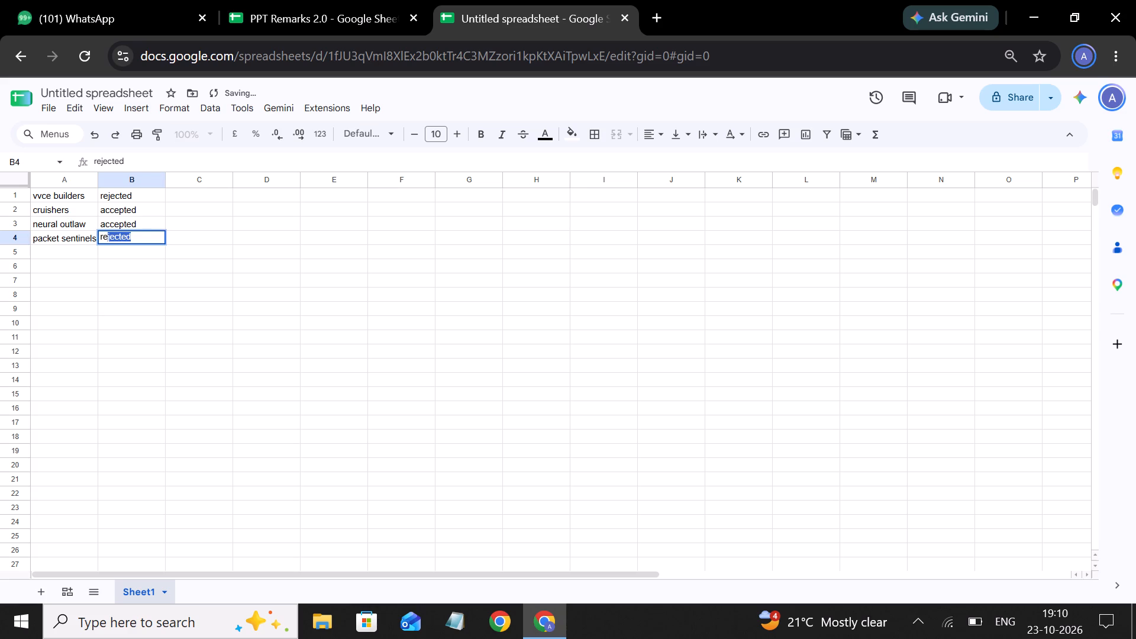
key(Tab)
click(70, 254)
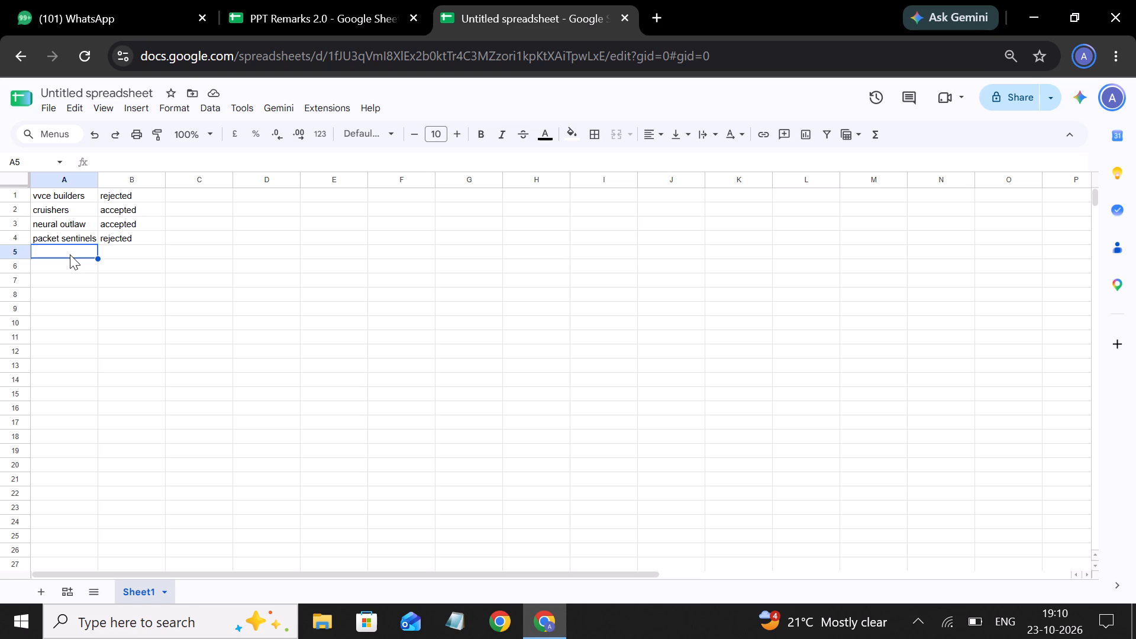
Switch to PPT Remarks 2.0 and copy the team name MIND2MACHINE from the selected sheet.
click(347, 0)
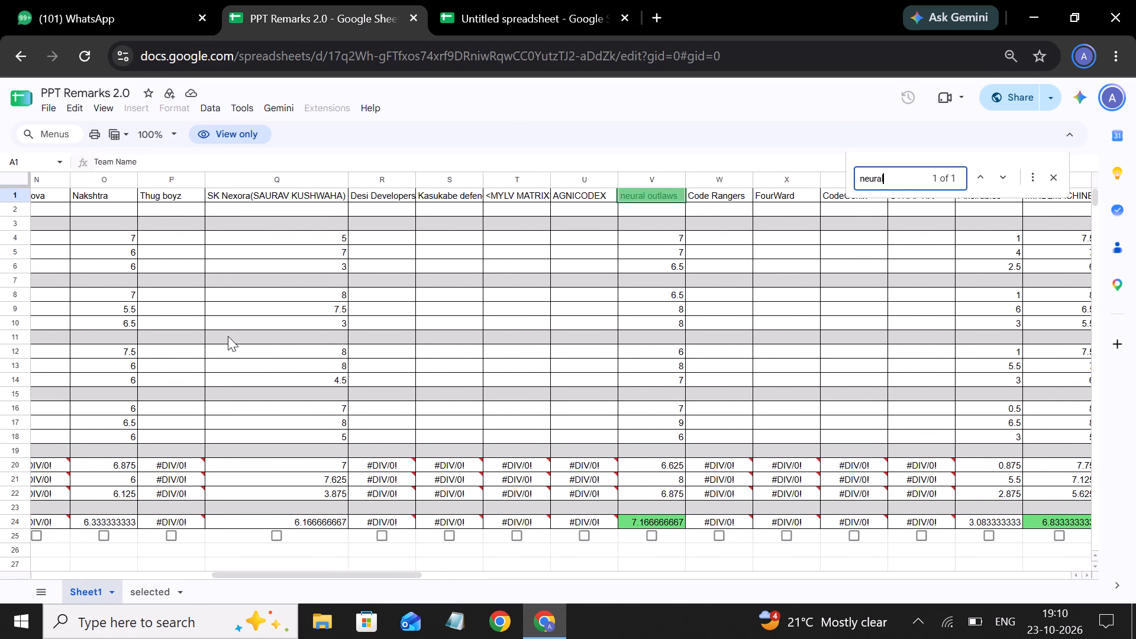
click(144, 597)
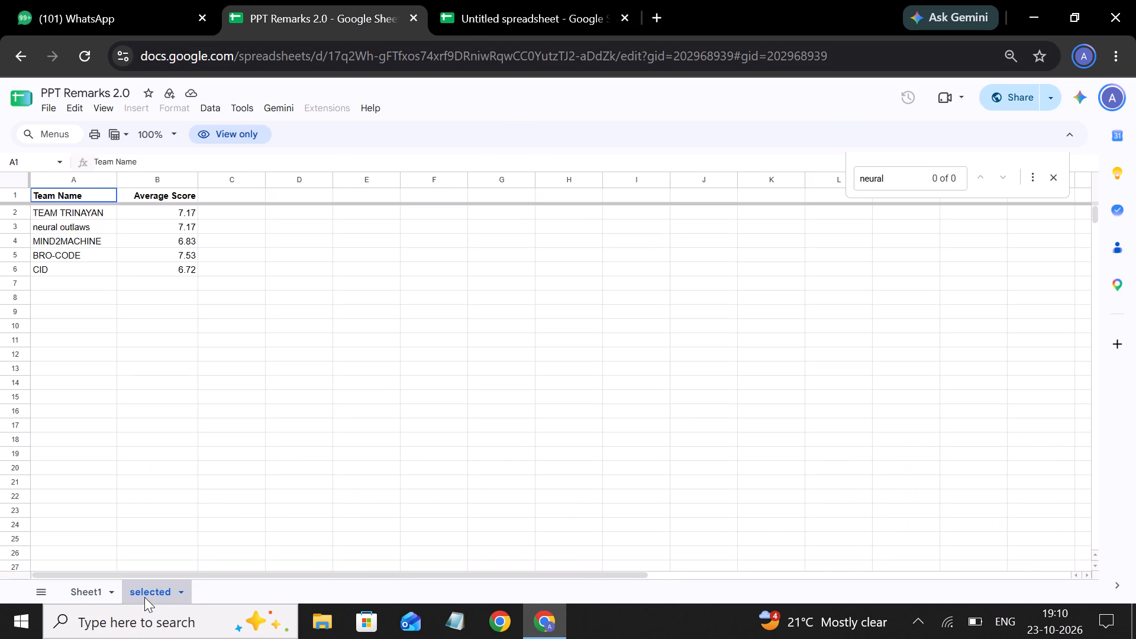
click(63, 240)
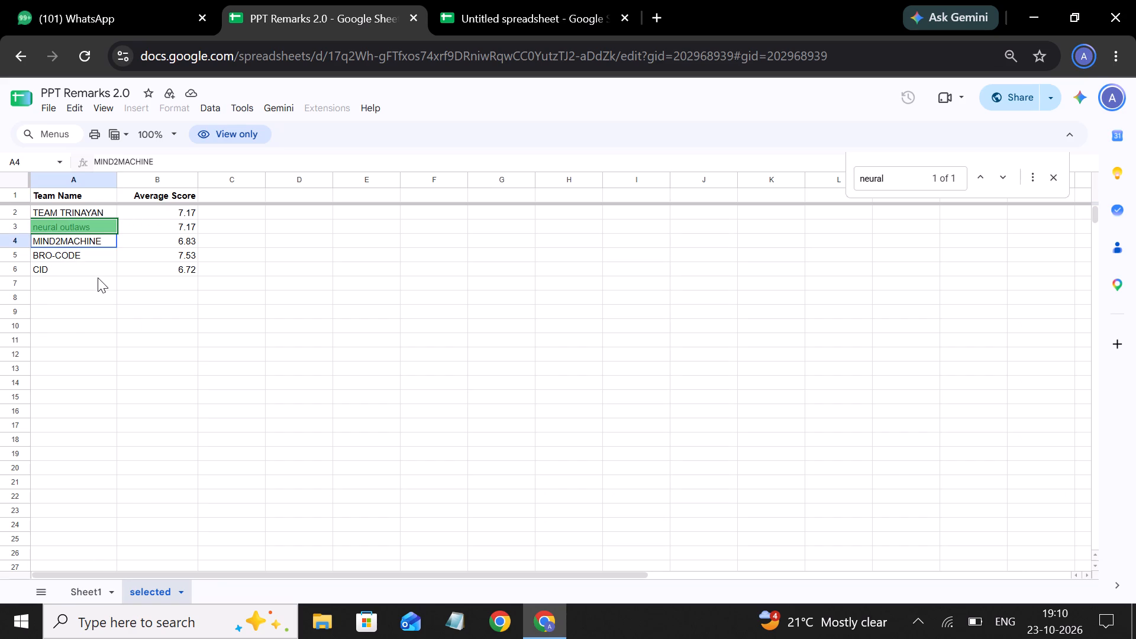
key(ctrl+c)
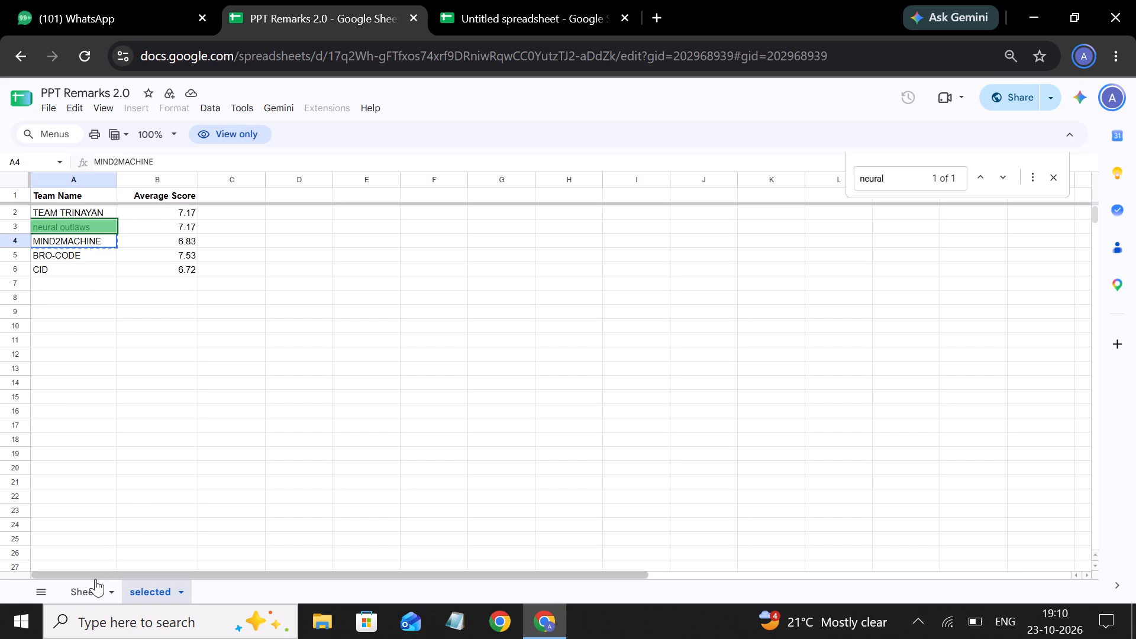
Search Sheet1 for the copied name MIND2MACHINE, examine that team's scores and averages, and check the team on the selected sheet.
click(93, 588)
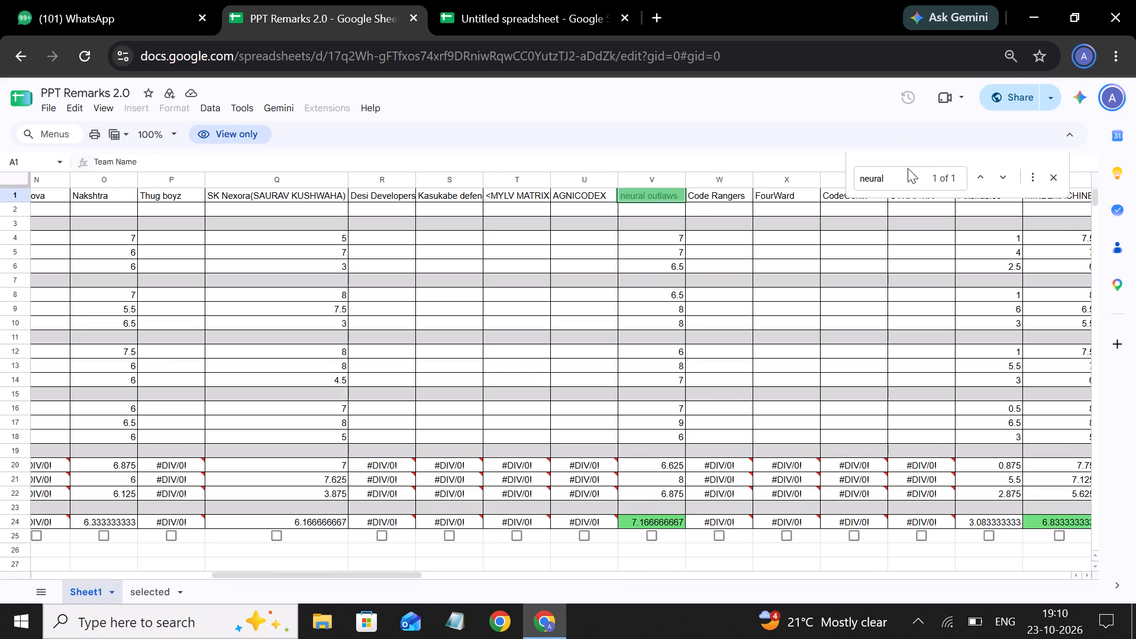
scroll(803, 239, up, 2)
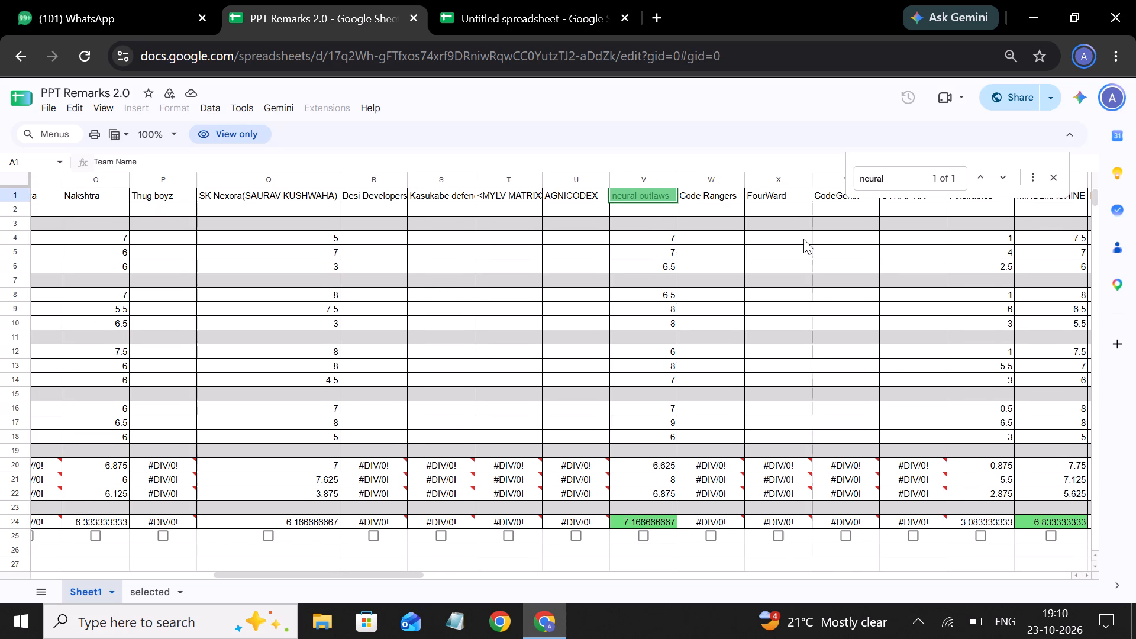
scroll(803, 239, left, 2)
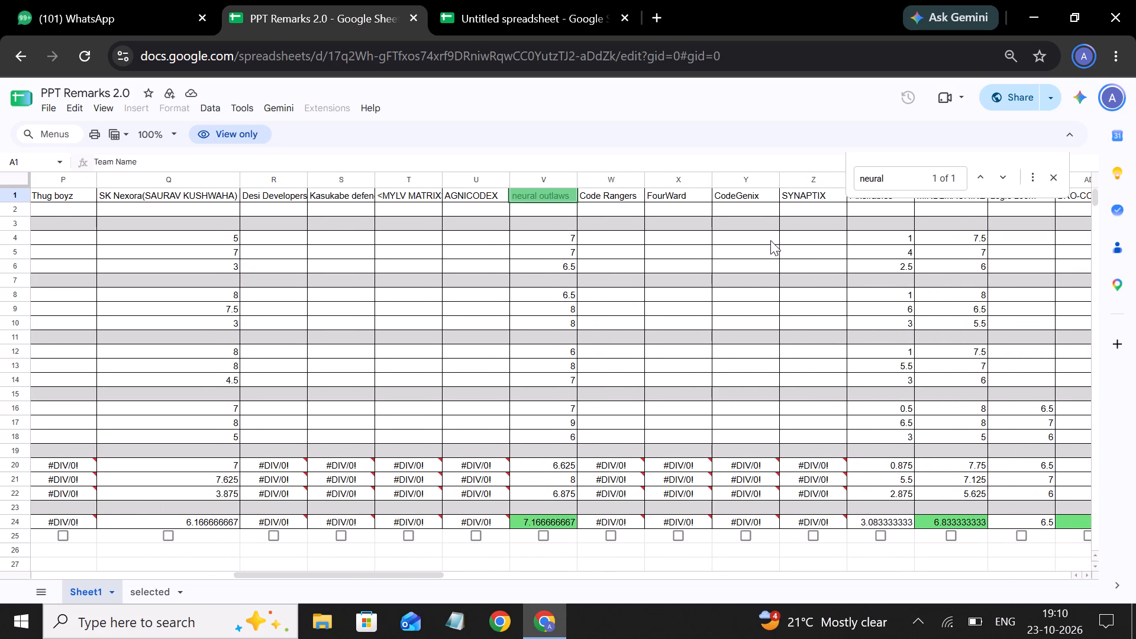
click(899, 182)
key(BackSpace)
key(BackSpace)
key(BackSpace)
key(BackSpace)
key(BackSpace)
key(BackSpace)
key(BackSpace)
key(BackSpace)
key(BackSpace)
key(BackSpace)
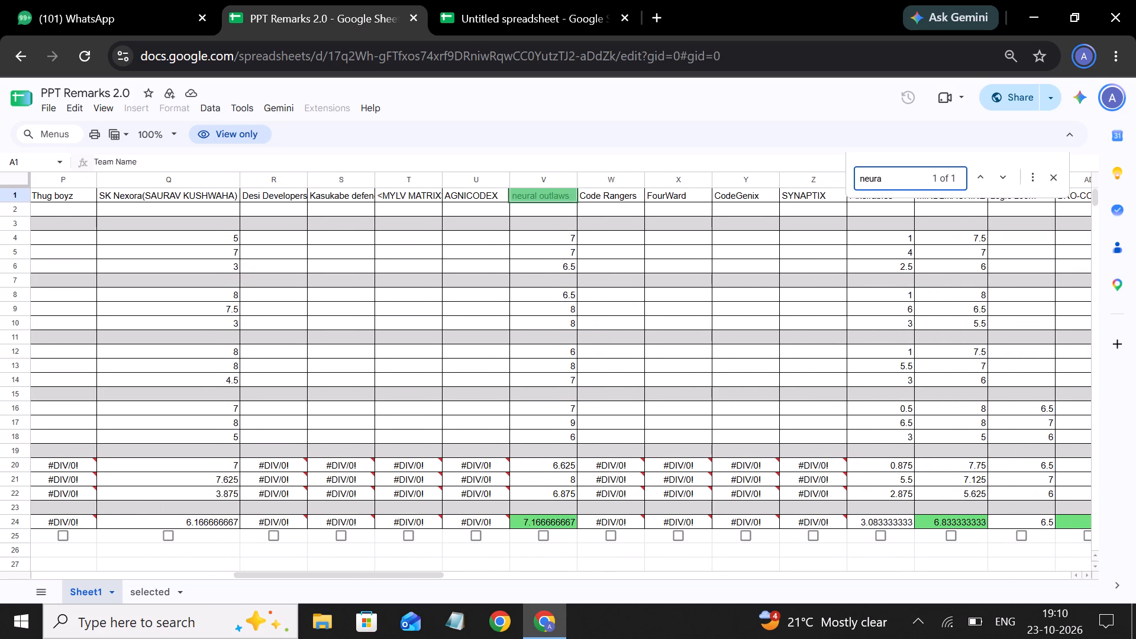
key(ctrl+v)
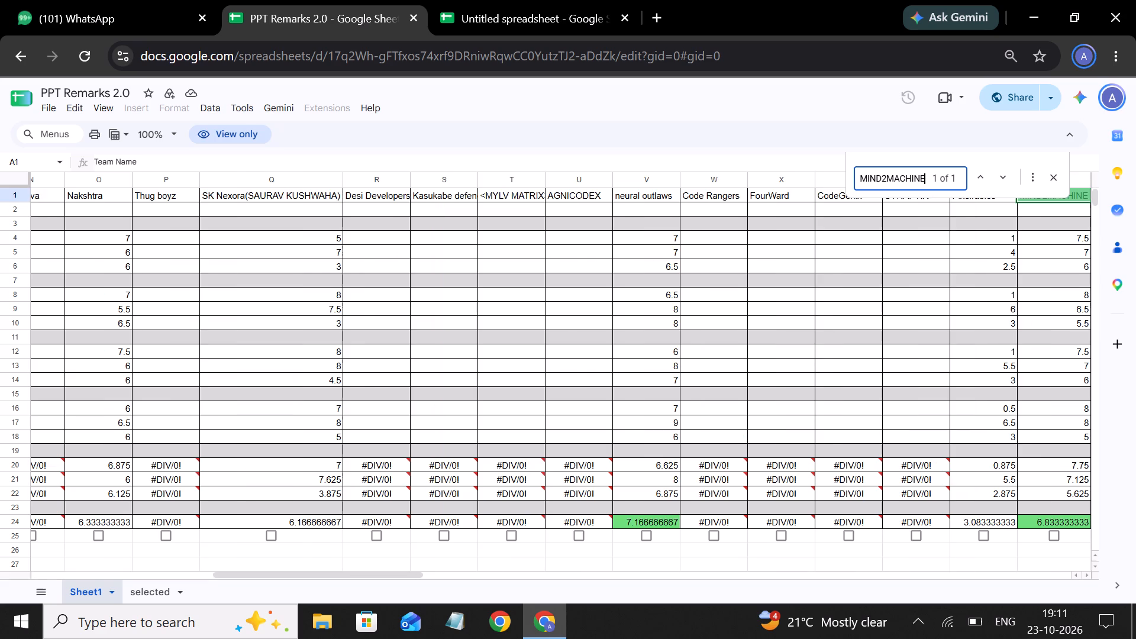
scroll(680, 326, left, 6)
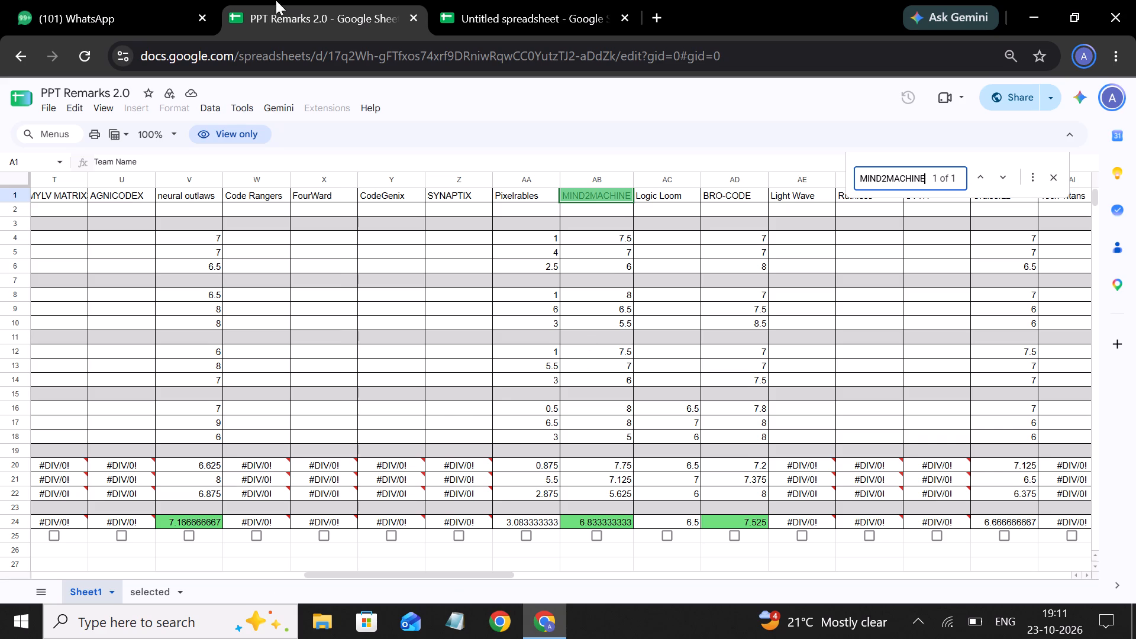
click(151, 586)
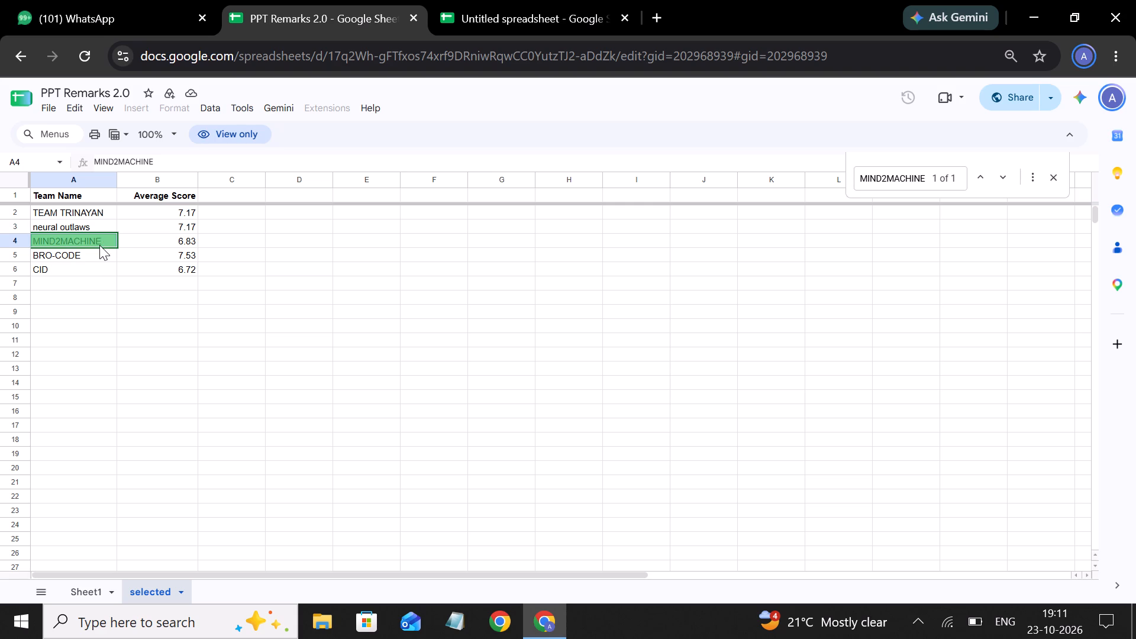
Switch to the new spreadsheet and record the fifth team in row 5, with "mind2machine" in A5 and "accepted" in B5.
click(499, 9)
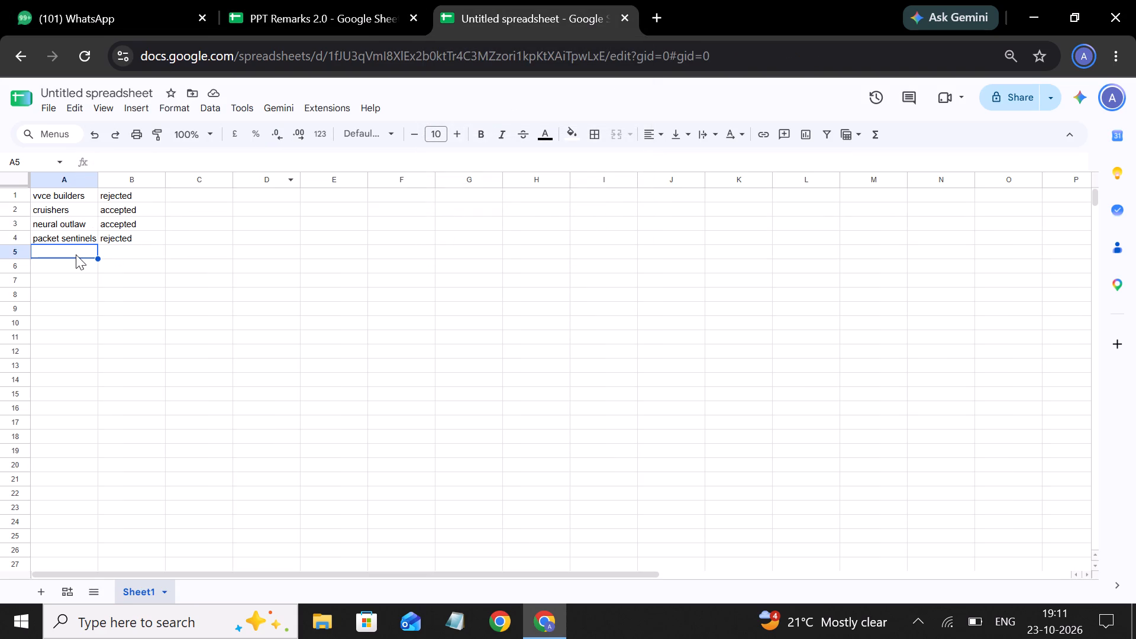
text(mind2)
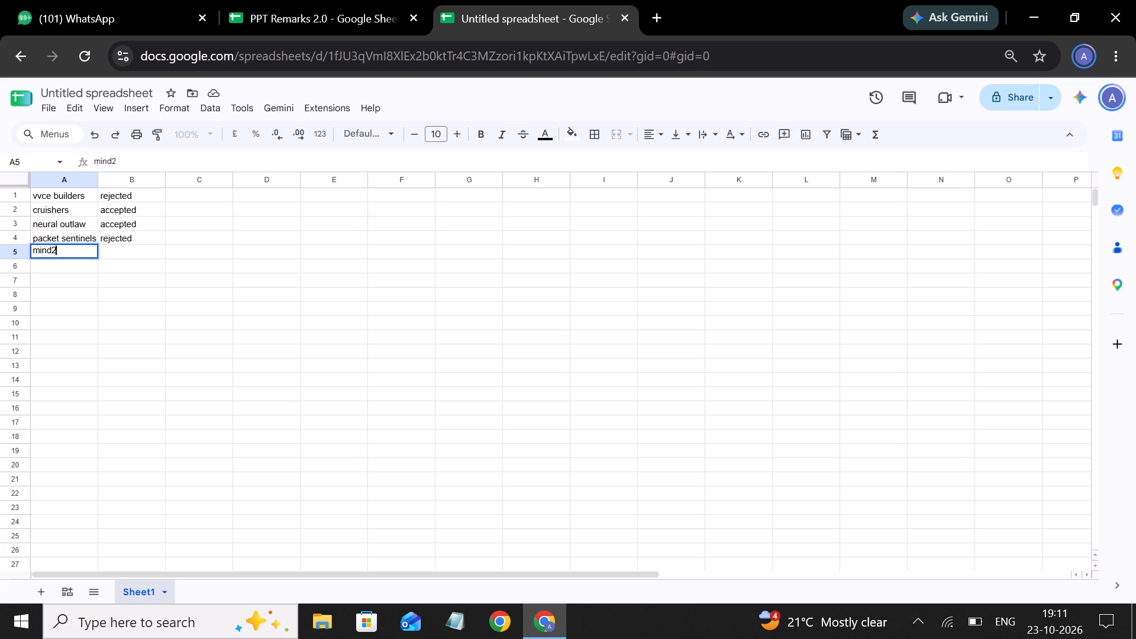
text(machine)
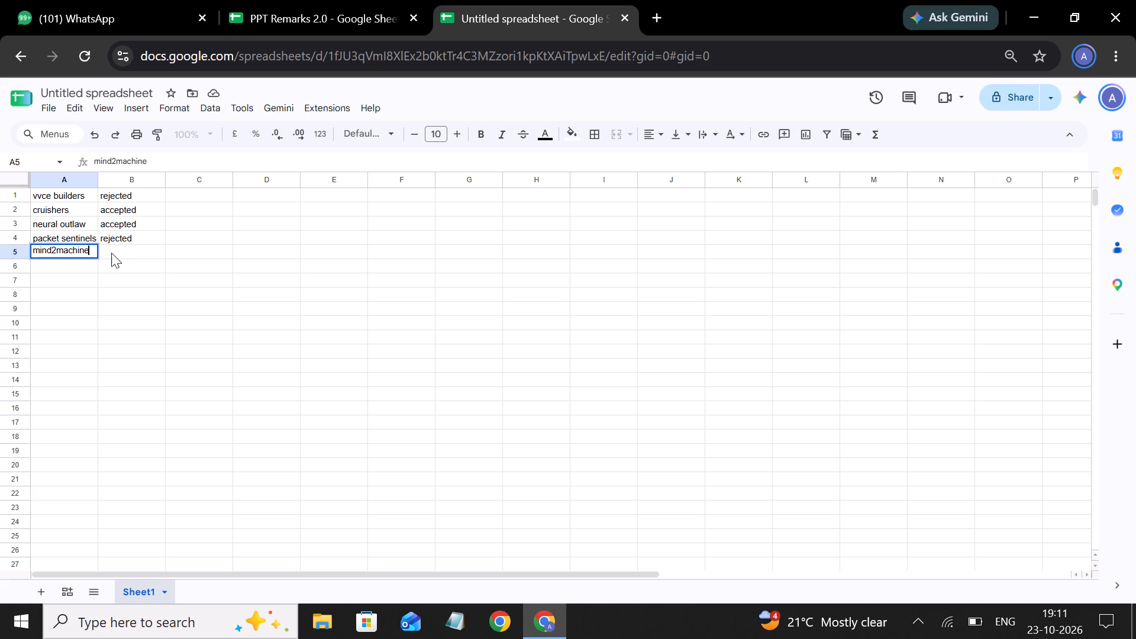
click(111, 253)
text(aa)
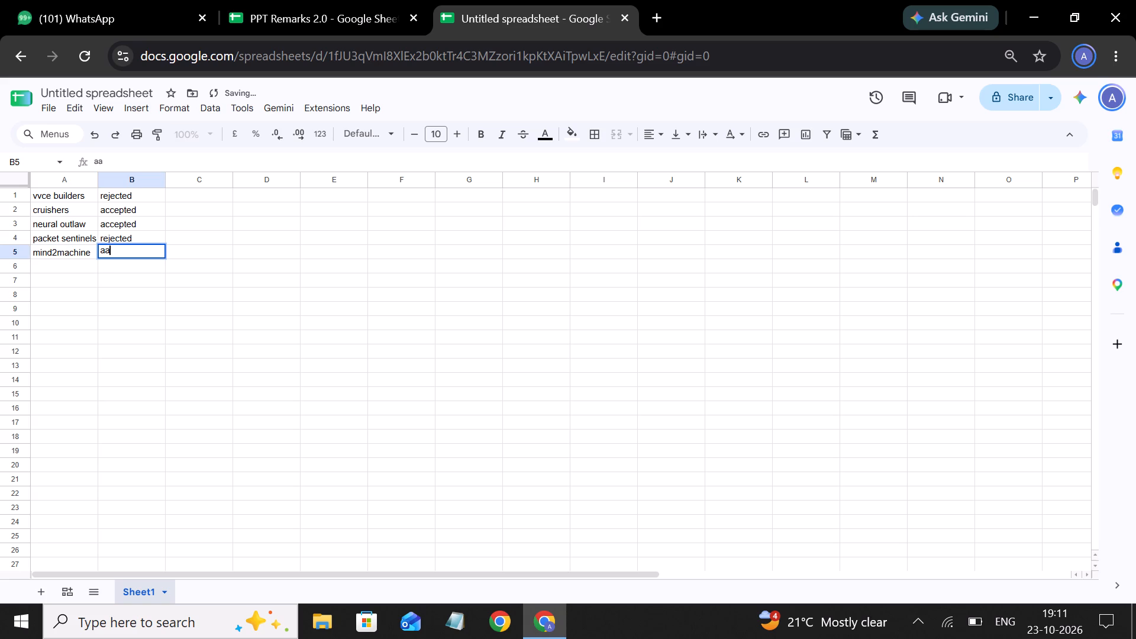
text(]]])
key(BackSpace)
key(BackSpace)
key(BackSpace)
key(BackSpace)
key(c)
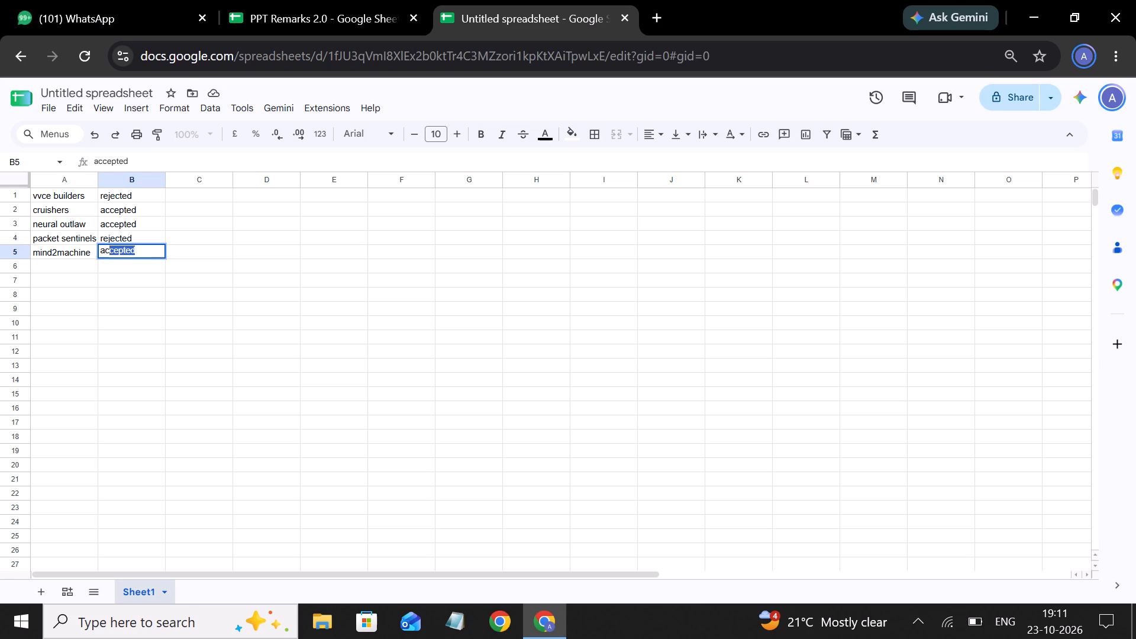
key(Return)
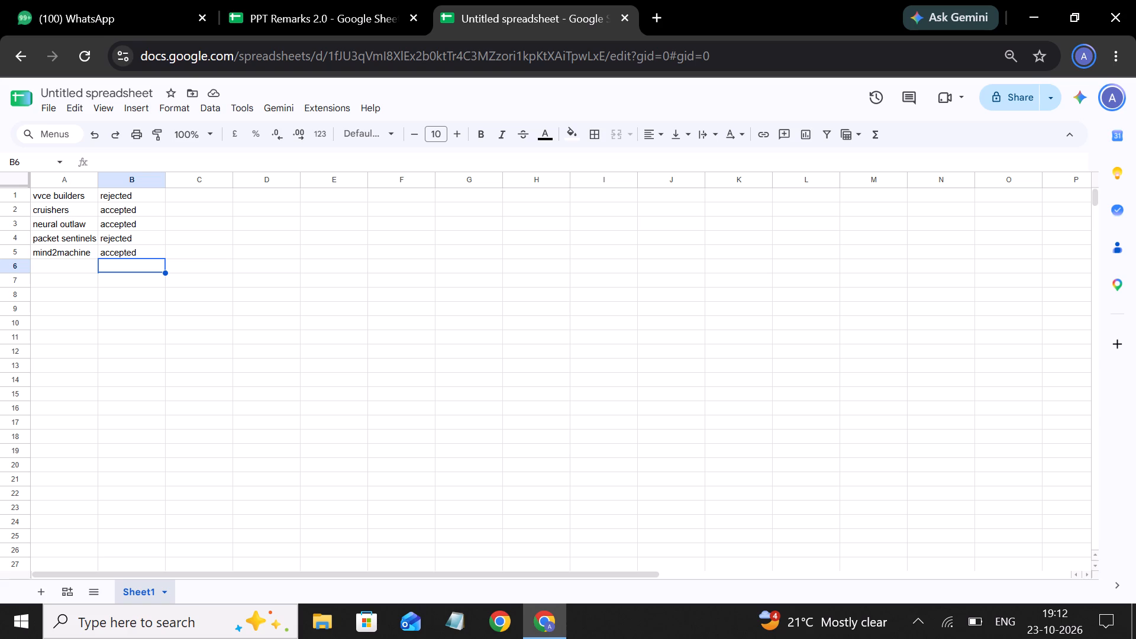
Switch to PPT Remarks 2.0 and examine the later teams' scores and averages on Sheet1, including the Cruiserzz average in AH24.
click(347, 0)
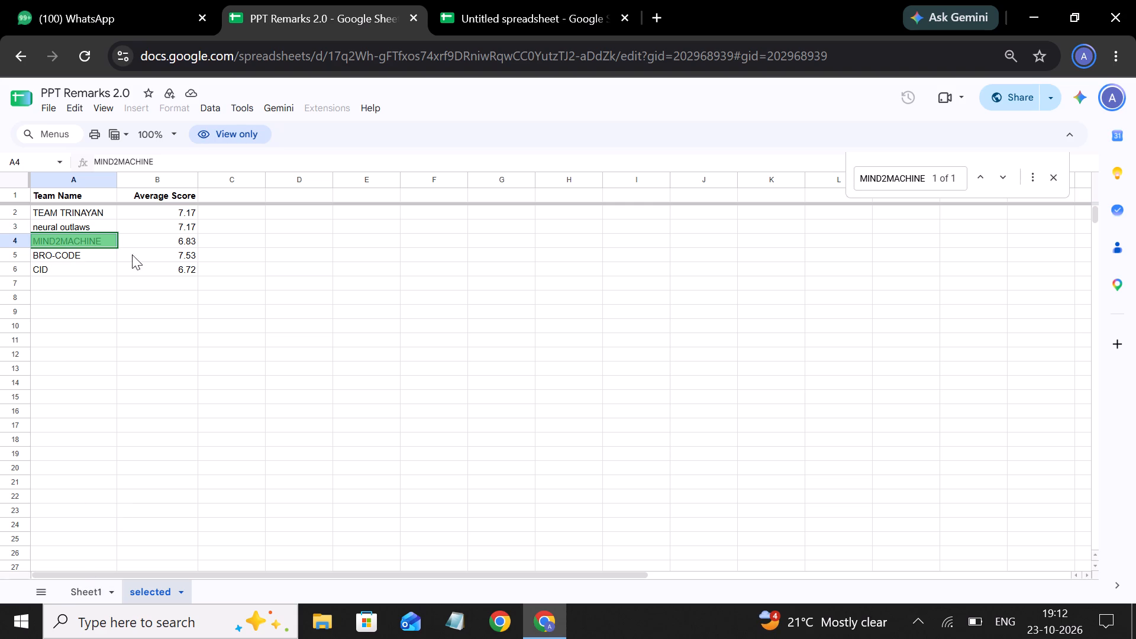
scroll(116, 326, right, 1)
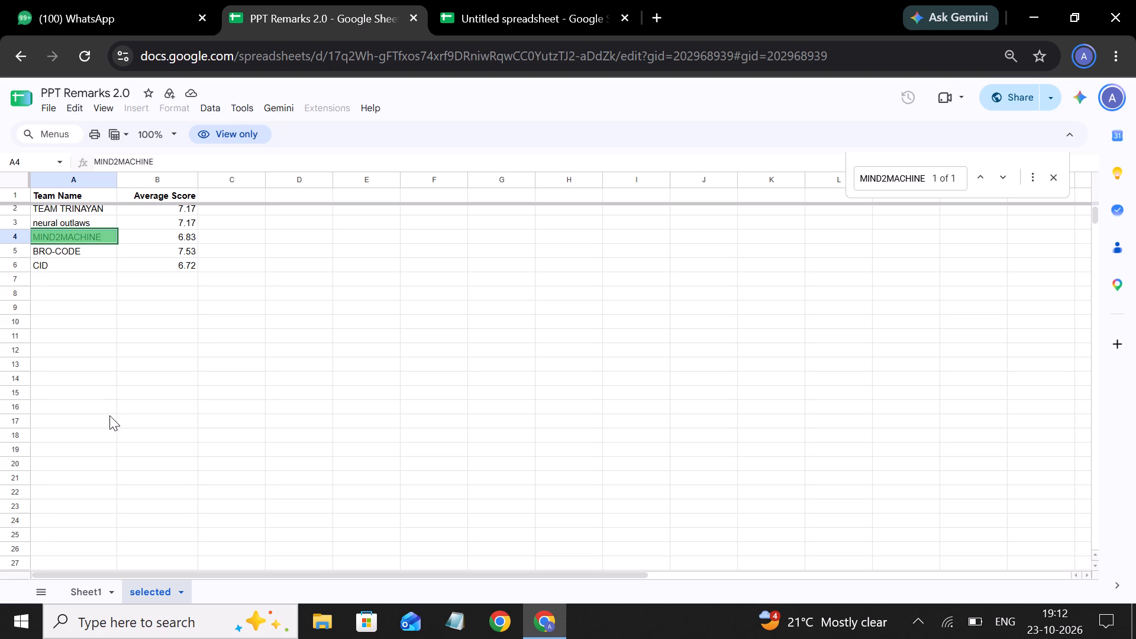
scroll(119, 340, up, 1)
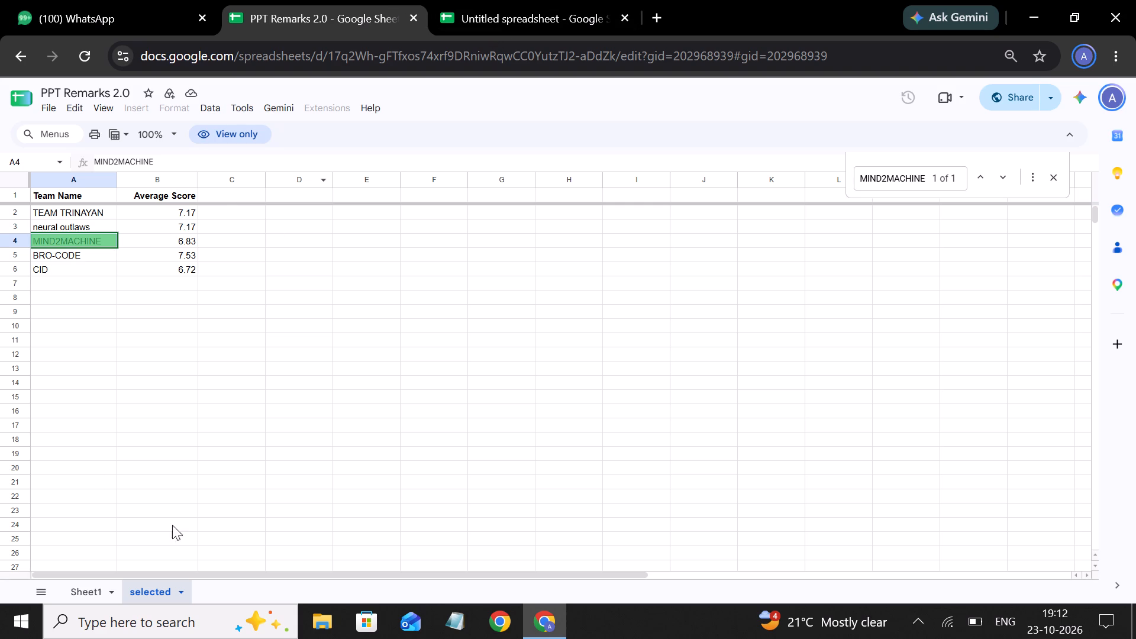
click(72, 590)
scroll(481, 359, left, 1)
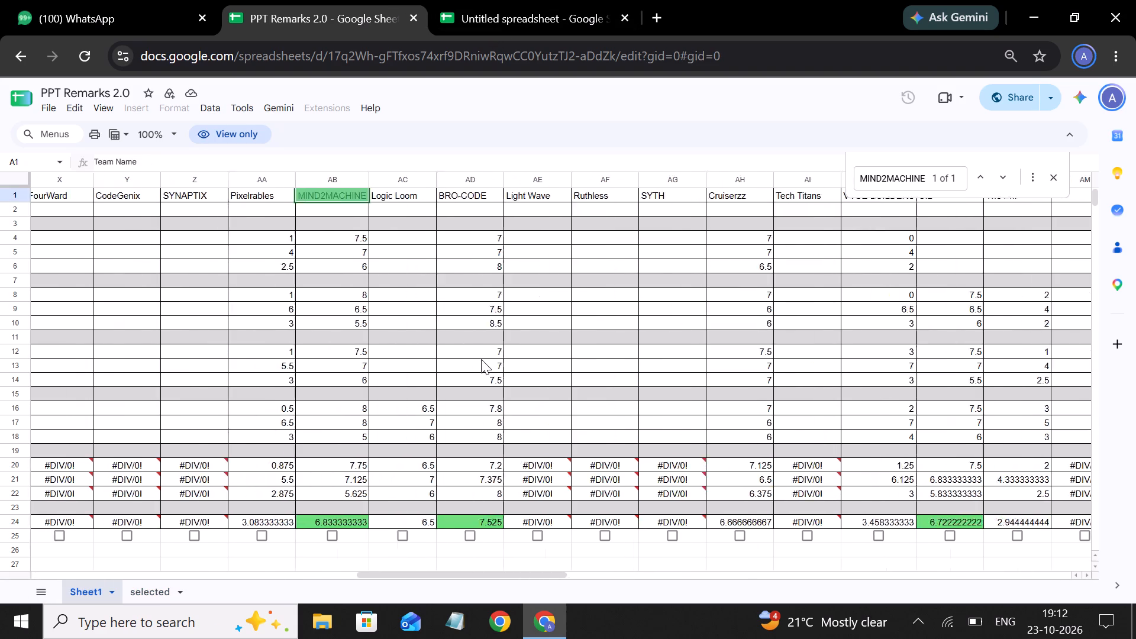
scroll(481, 359, left, 4)
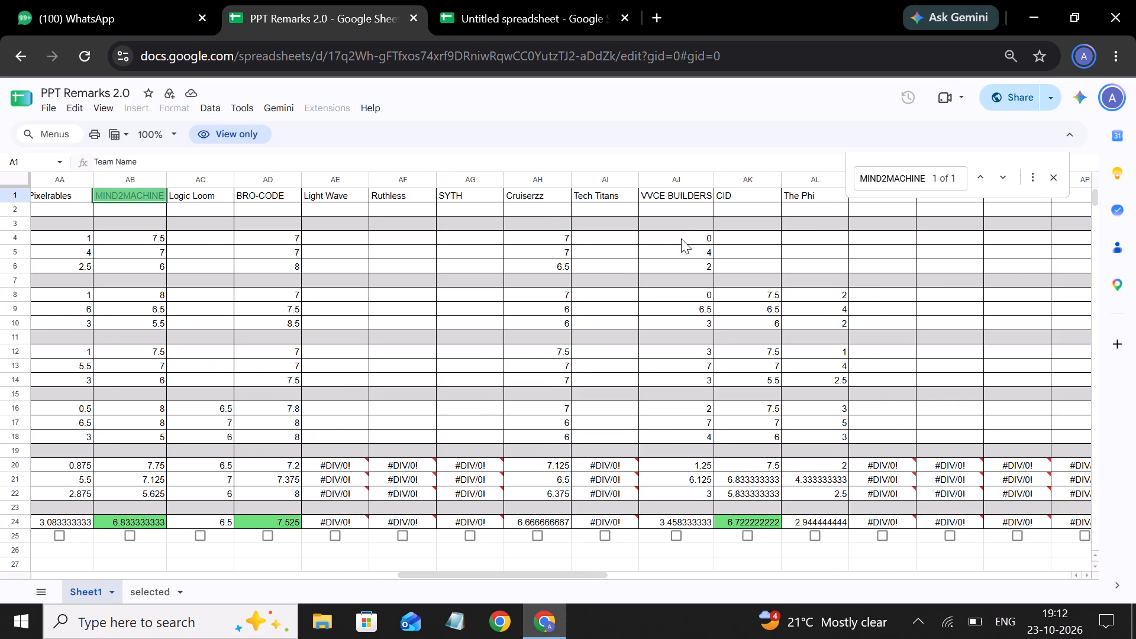
scroll(663, 359, left, 3)
scroll(663, 359, up, 1)
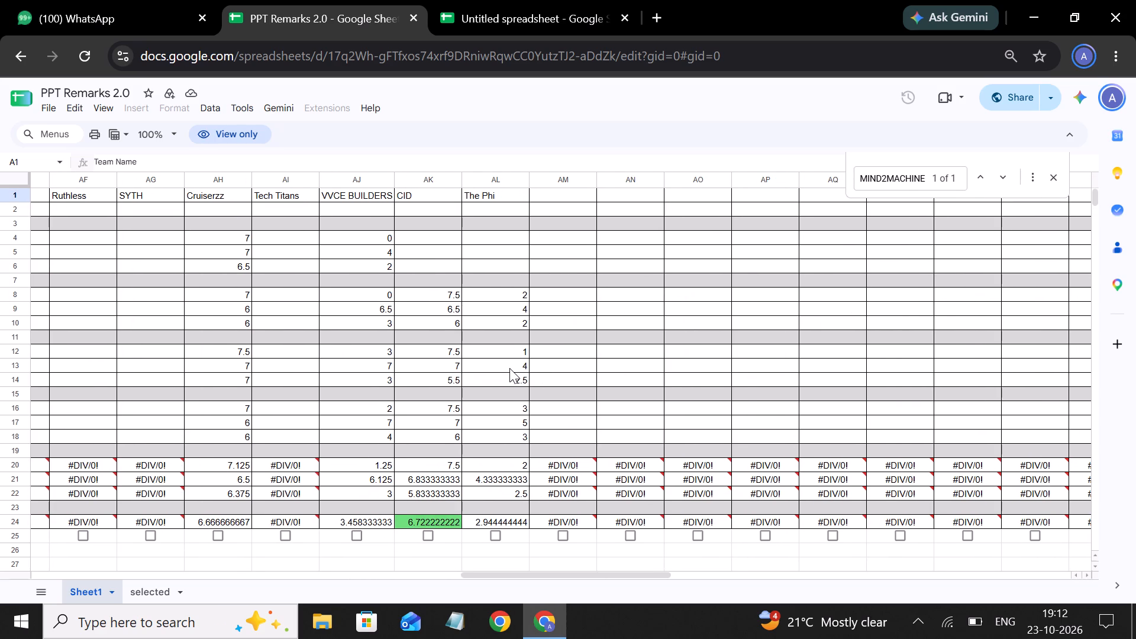
scroll(509, 368, up, 1)
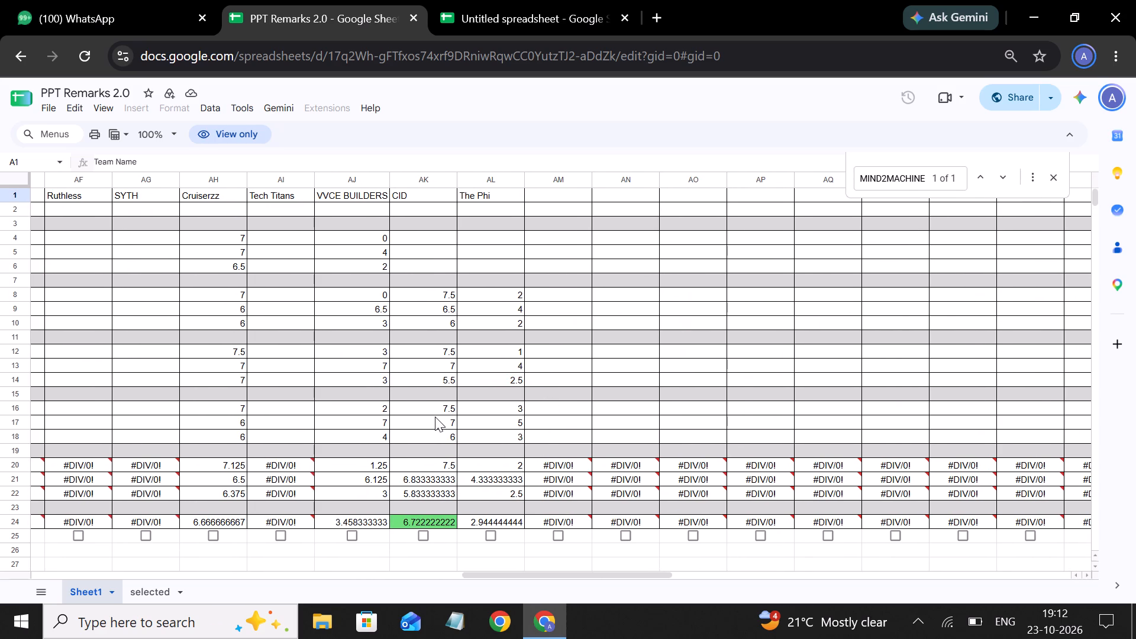
scroll(437, 415, right, 1)
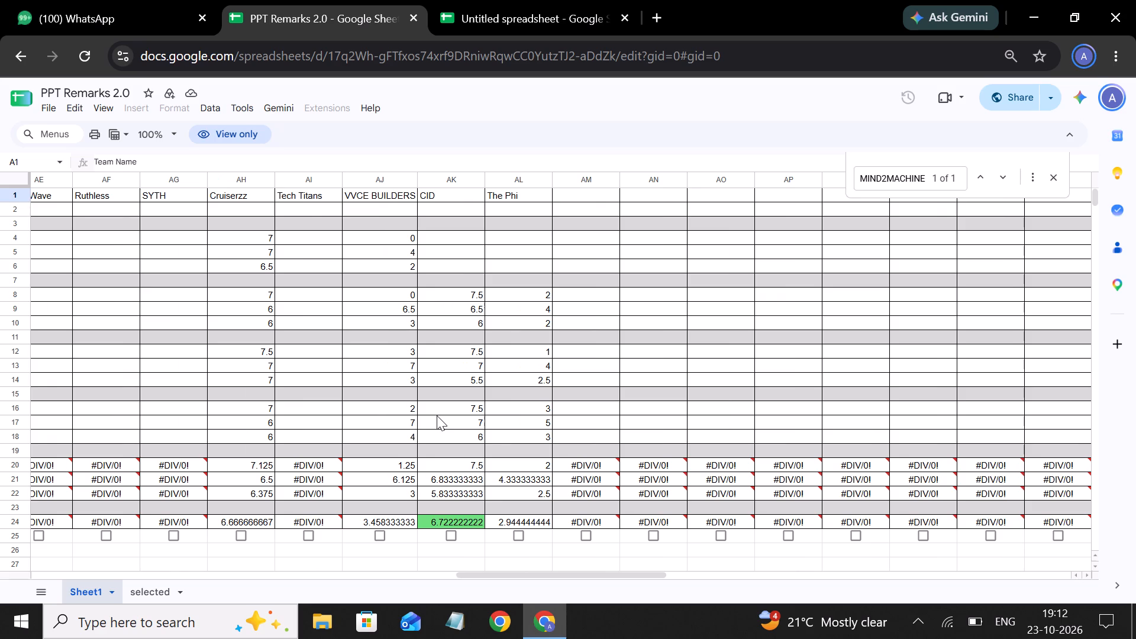
scroll(437, 415, right, 3)
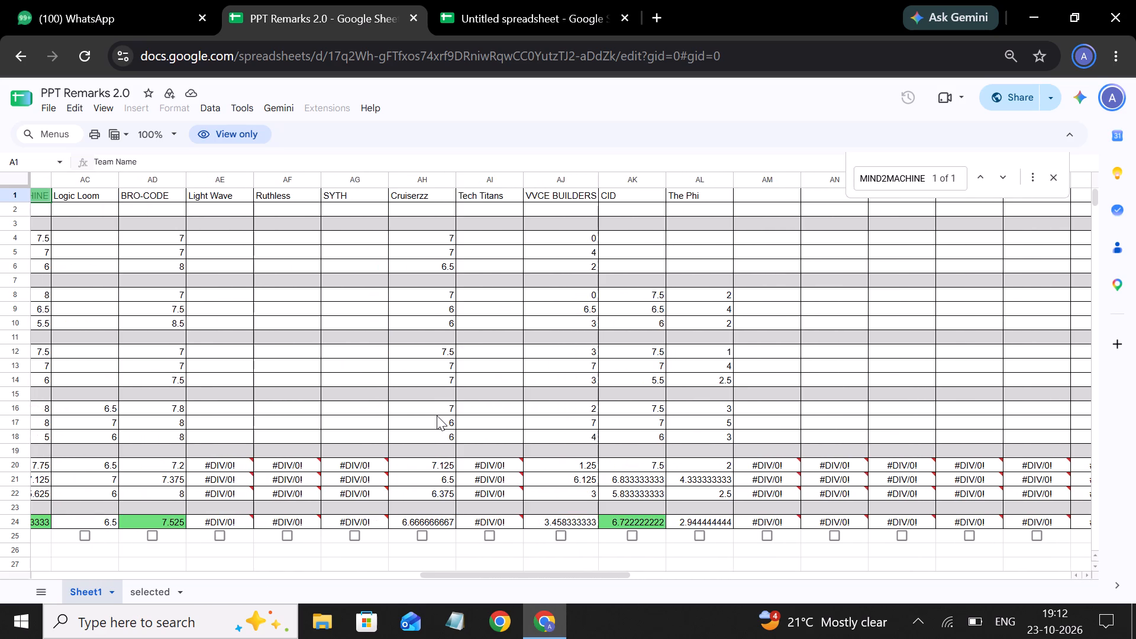
scroll(437, 415, right, 3)
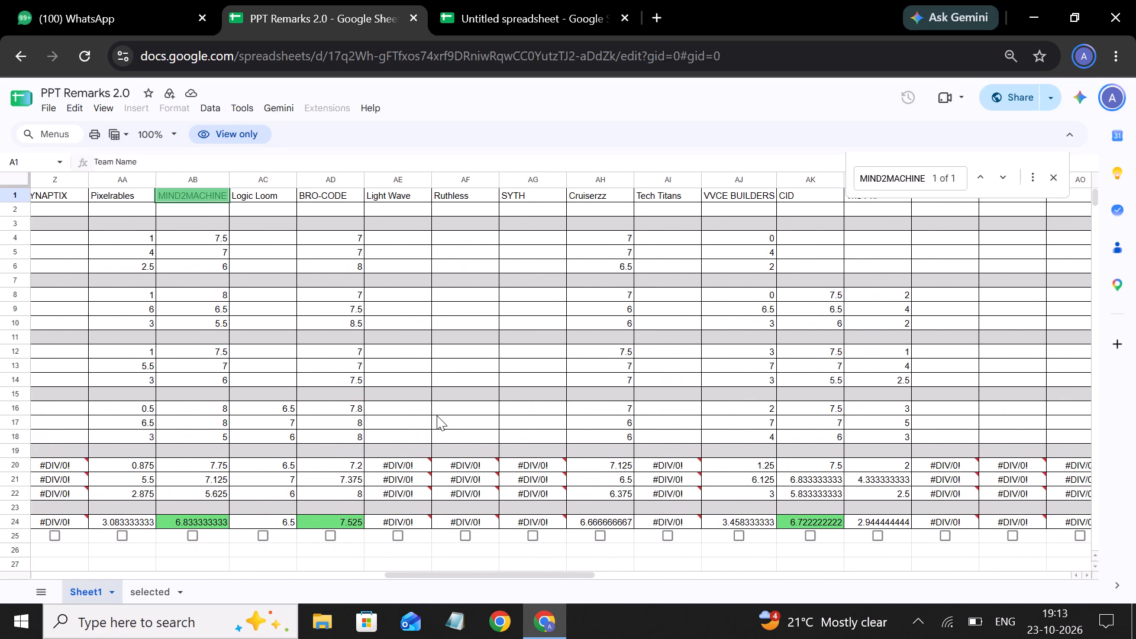
click(620, 521)
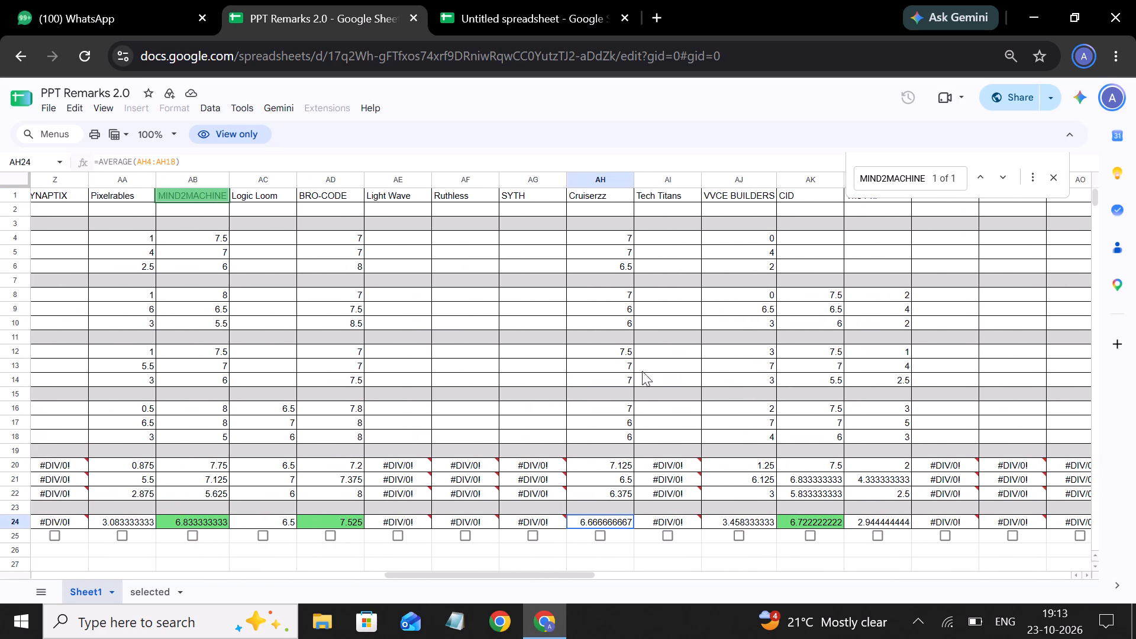
Check the document's view-only access details and review the remaining teams' scores and averages back to Sheet1's first column.
click(253, 133)
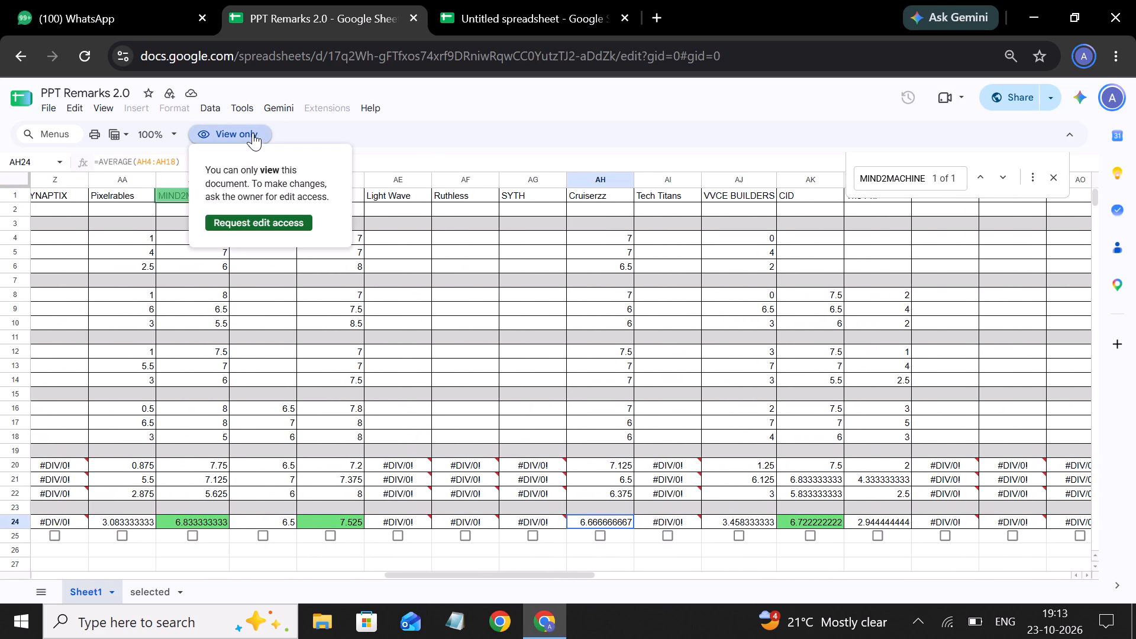
click(373, 147)
scroll(243, 328, right, 3)
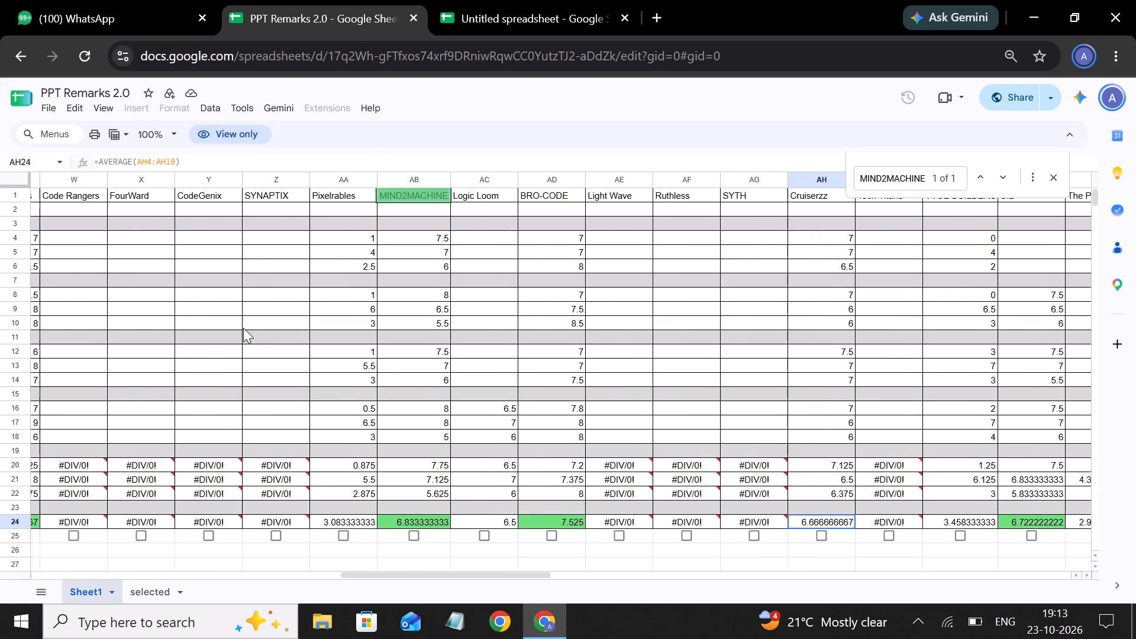
scroll(243, 328, right, 9)
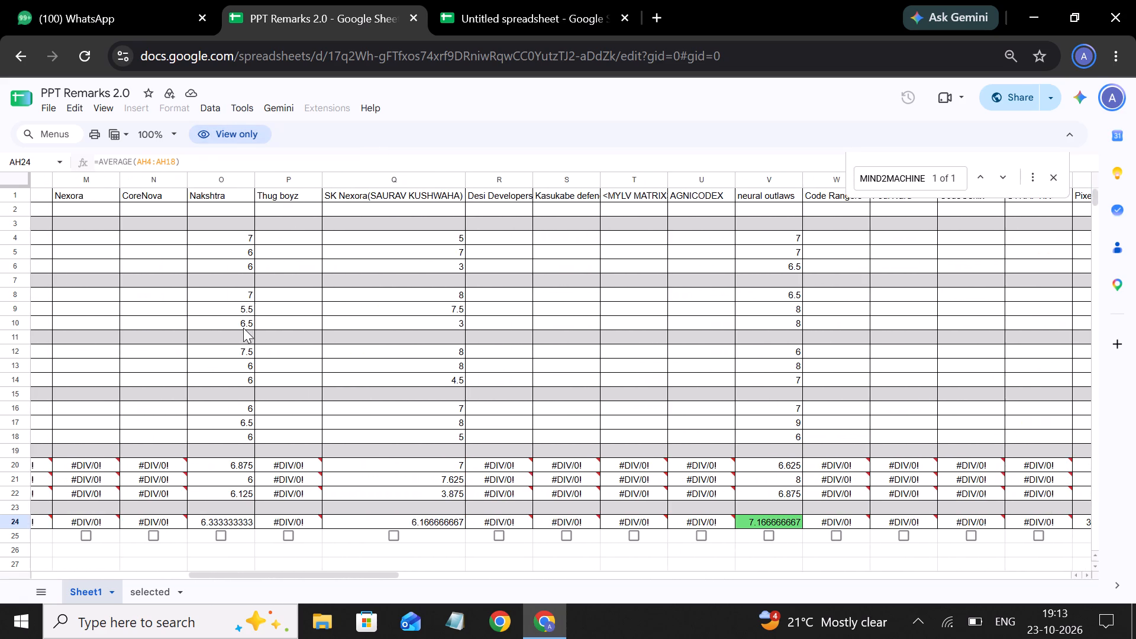
scroll(243, 328, right, 8)
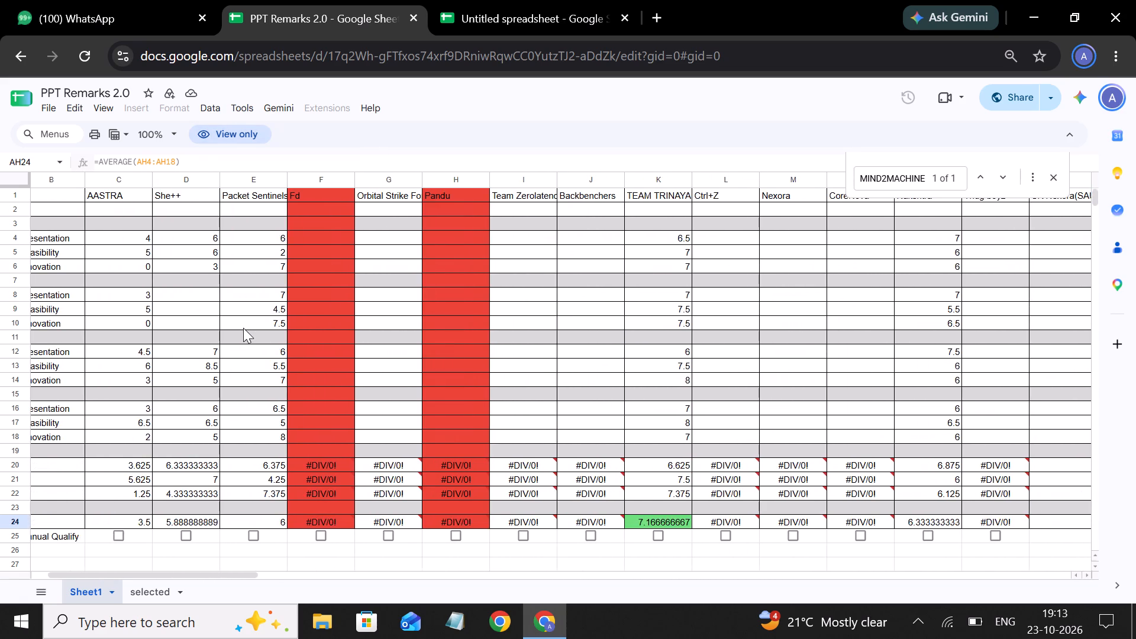
scroll(243, 328, right, 2)
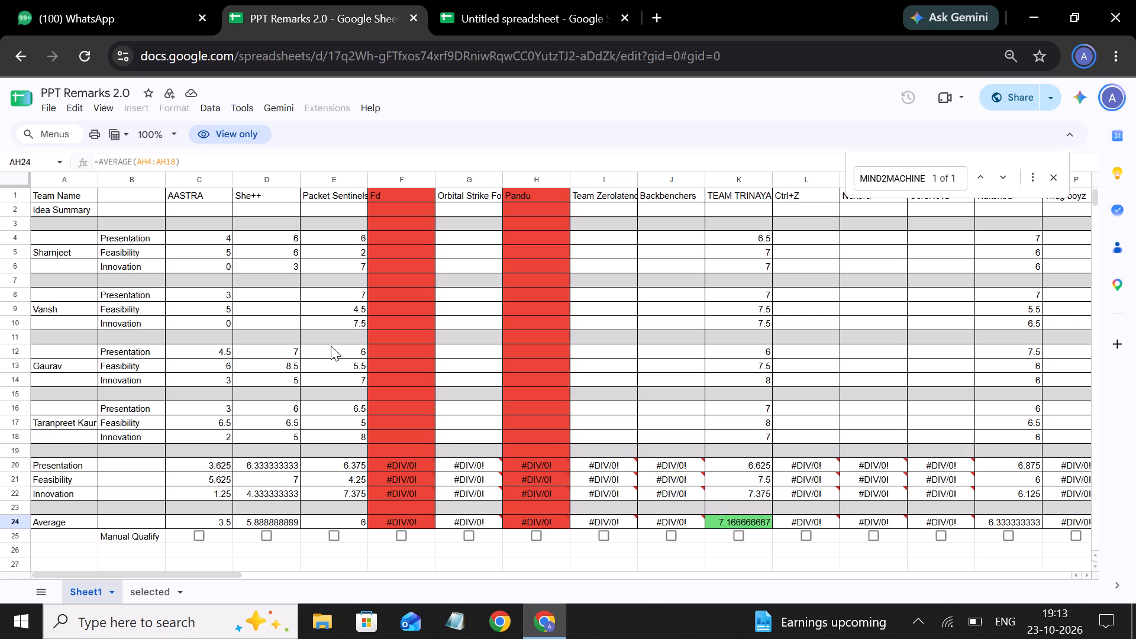
Check the new spreadsheet's recorded list, then copy the team name TEAM TRINAYAN from the selected sheet of PPT Remarks 2.0.
click(480, 0)
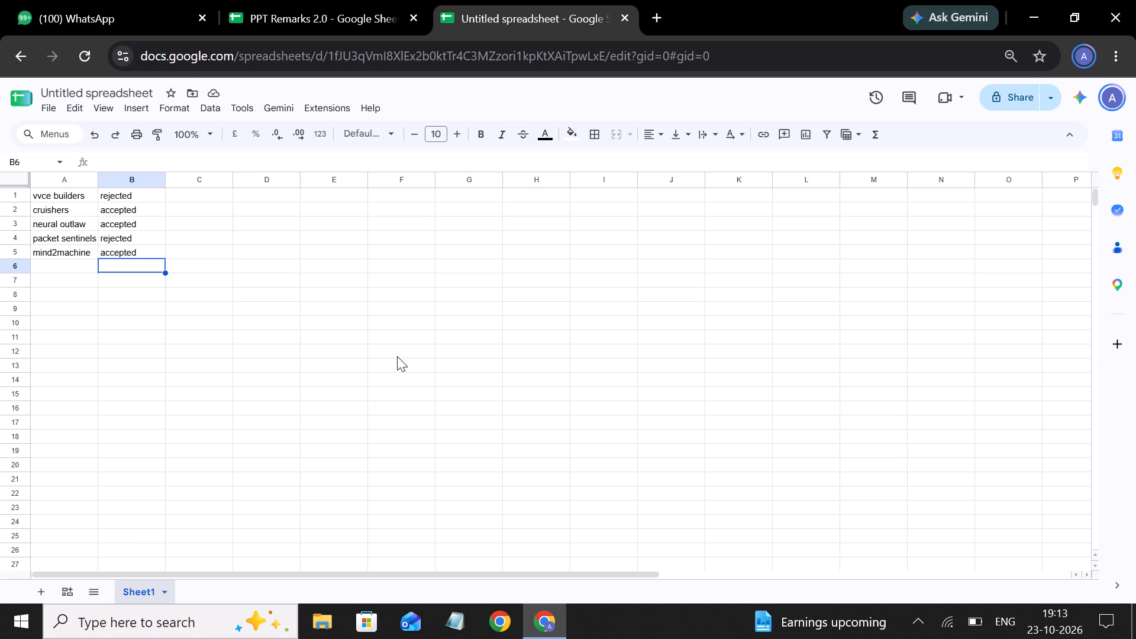
click(357, 0)
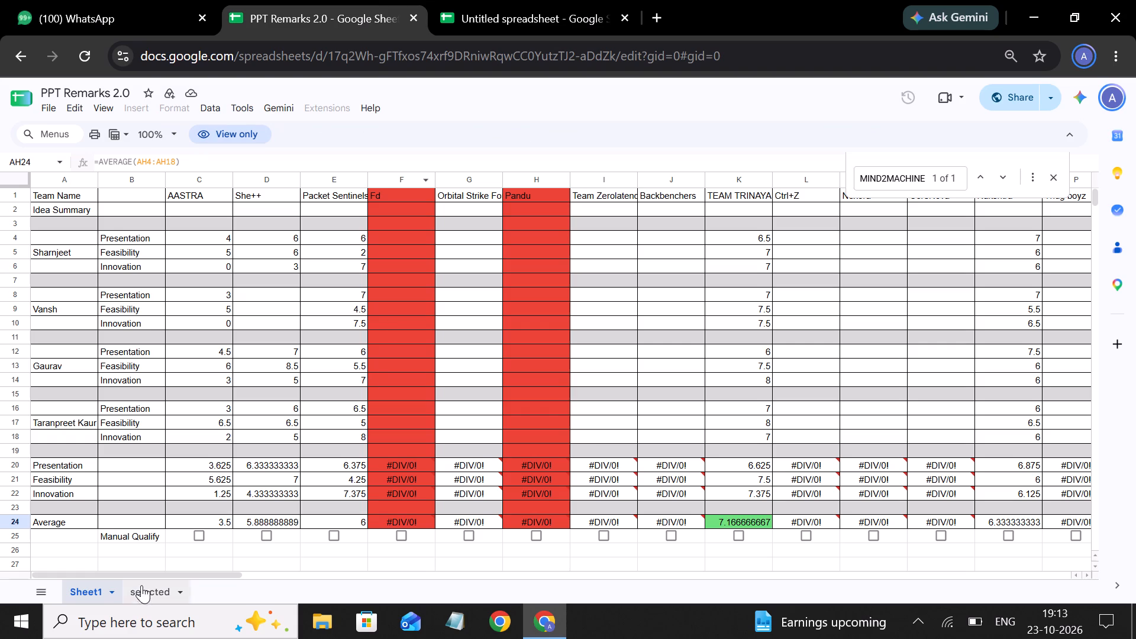
click(137, 598)
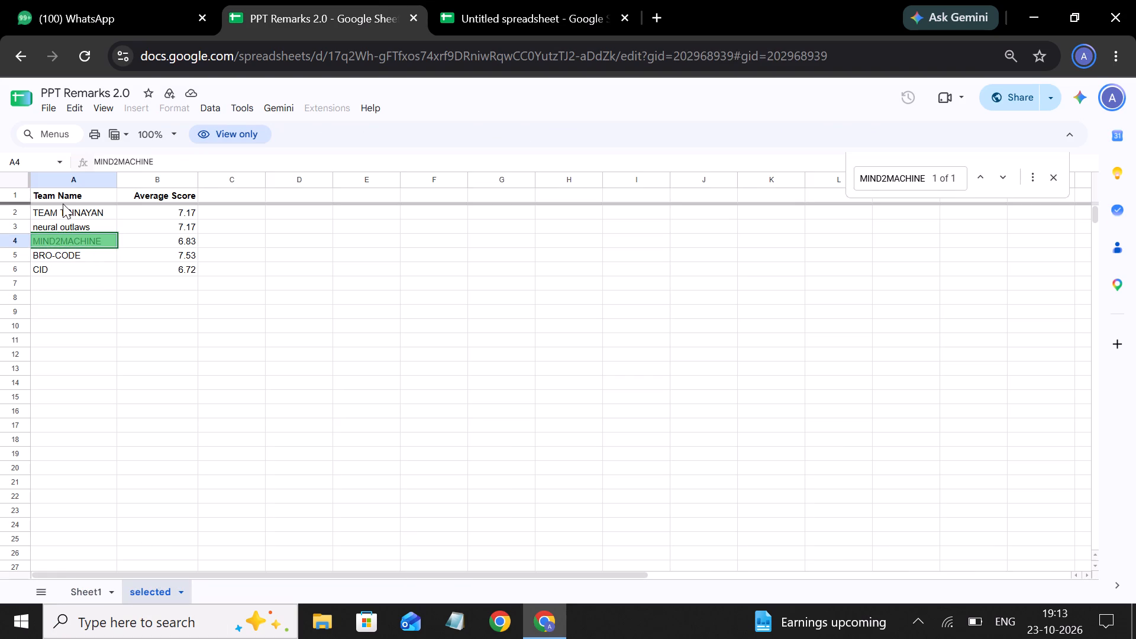
click(63, 205)
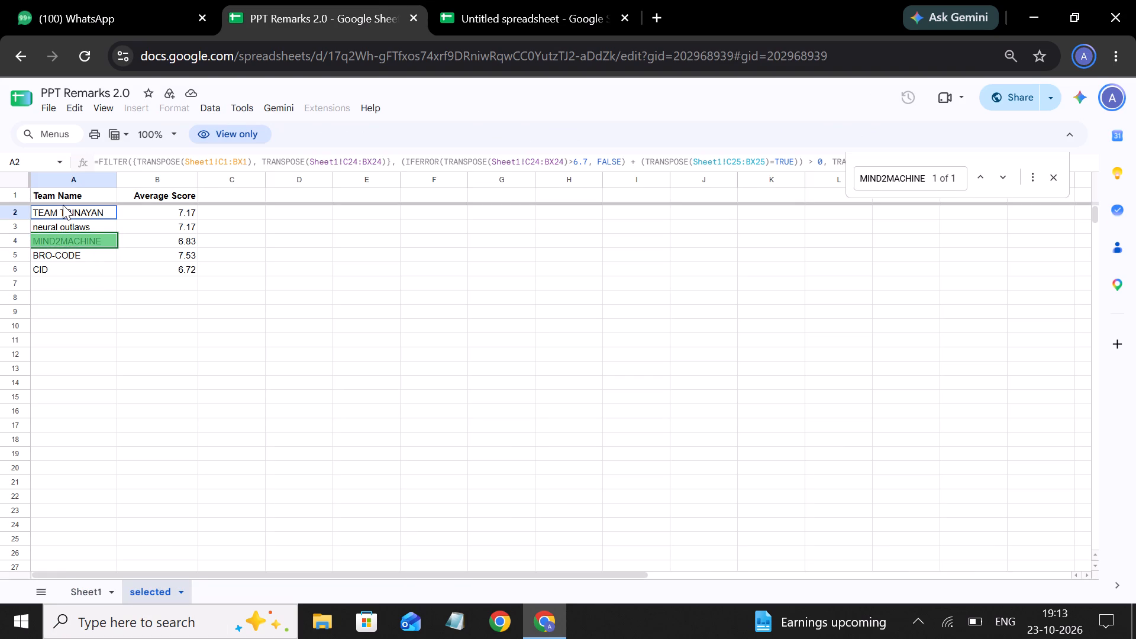
key(ctrl+c)
Search Sheet1 of PPT Remarks 2.0 for the copied name TEAM TRINAYAN and examine that team's scores and averages.
click(555, 1)
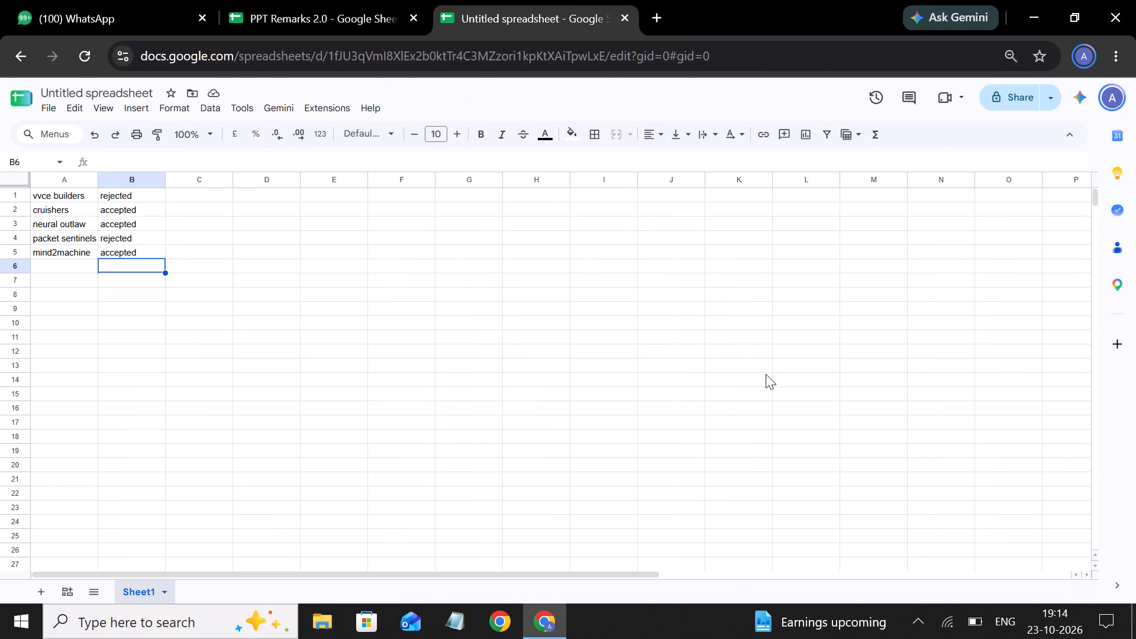
click(338, 24)
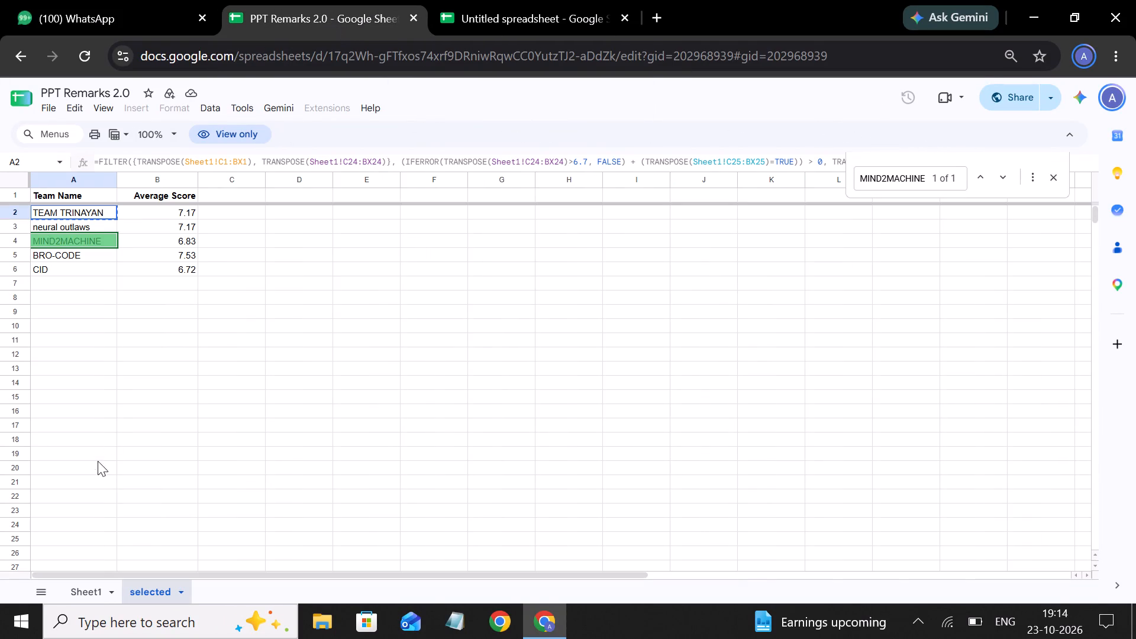
click(89, 586)
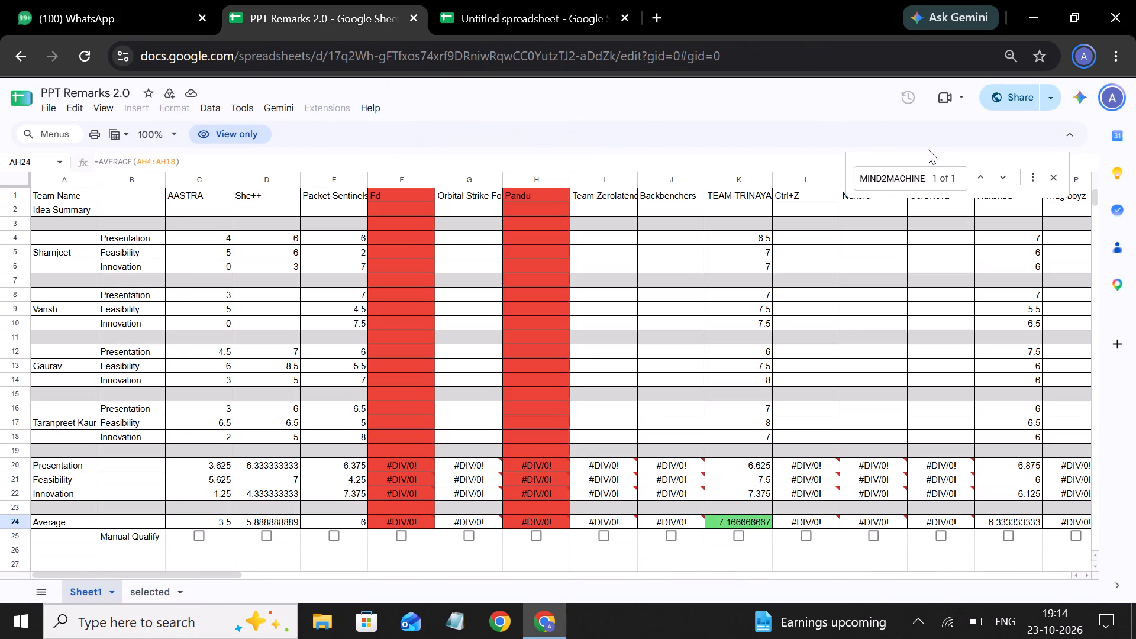
drag(924, 173, 859, 183)
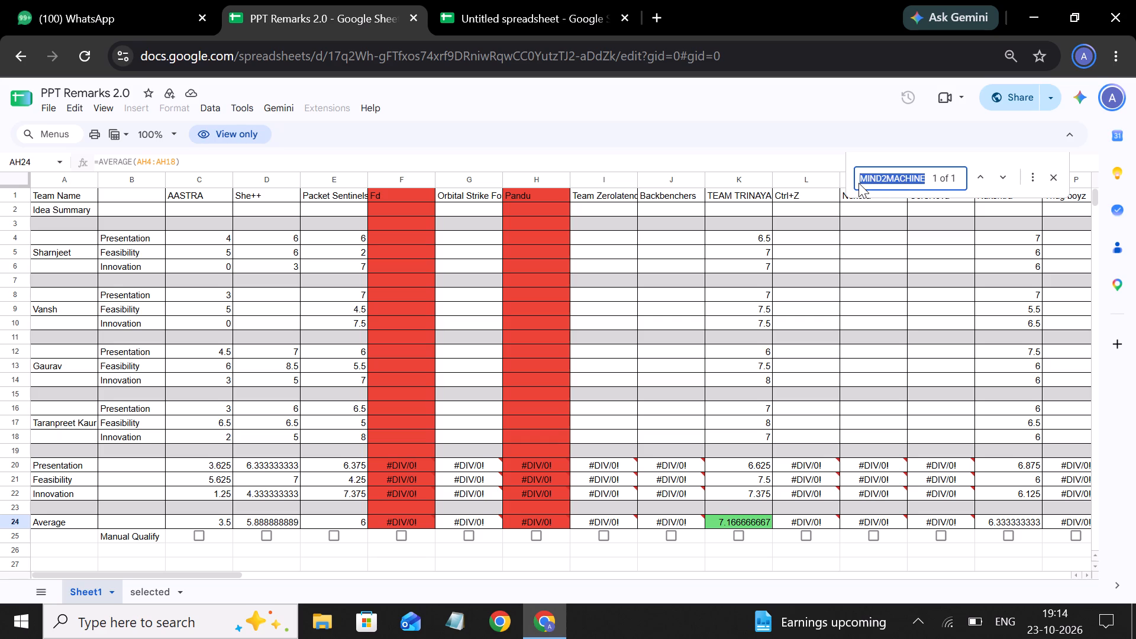
key(BackSpace)
key(ctrl+v)
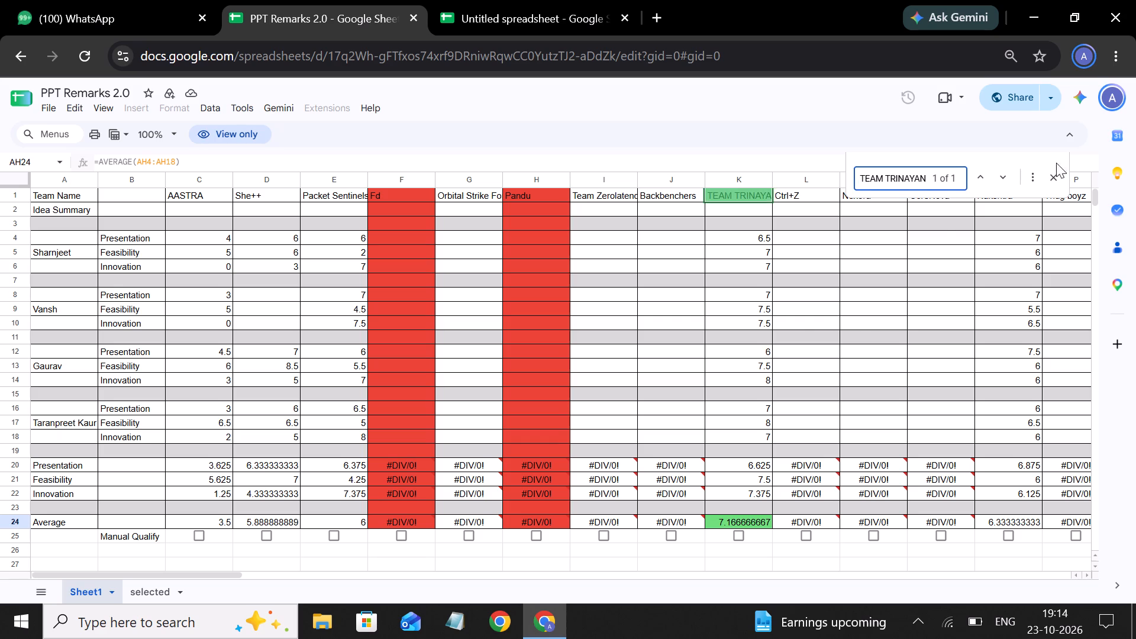
scroll(694, 551, up, 1)
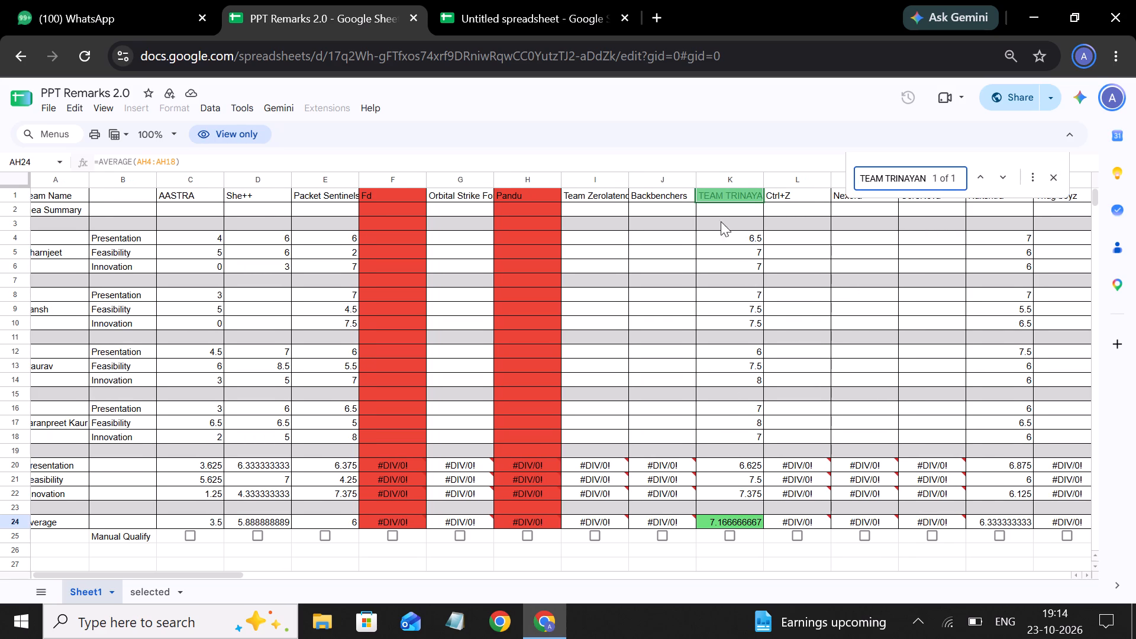
Compare the new spreadsheet's recorded list with the team names on the selected sheet of PPT Remarks 2.0.
click(489, 1)
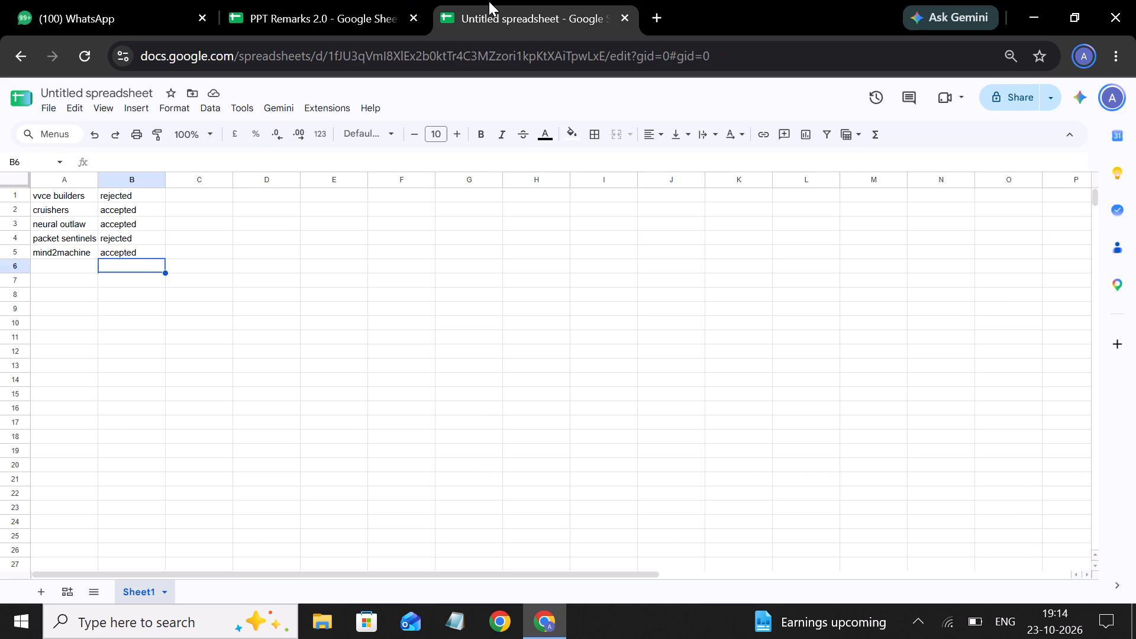
click(325, 11)
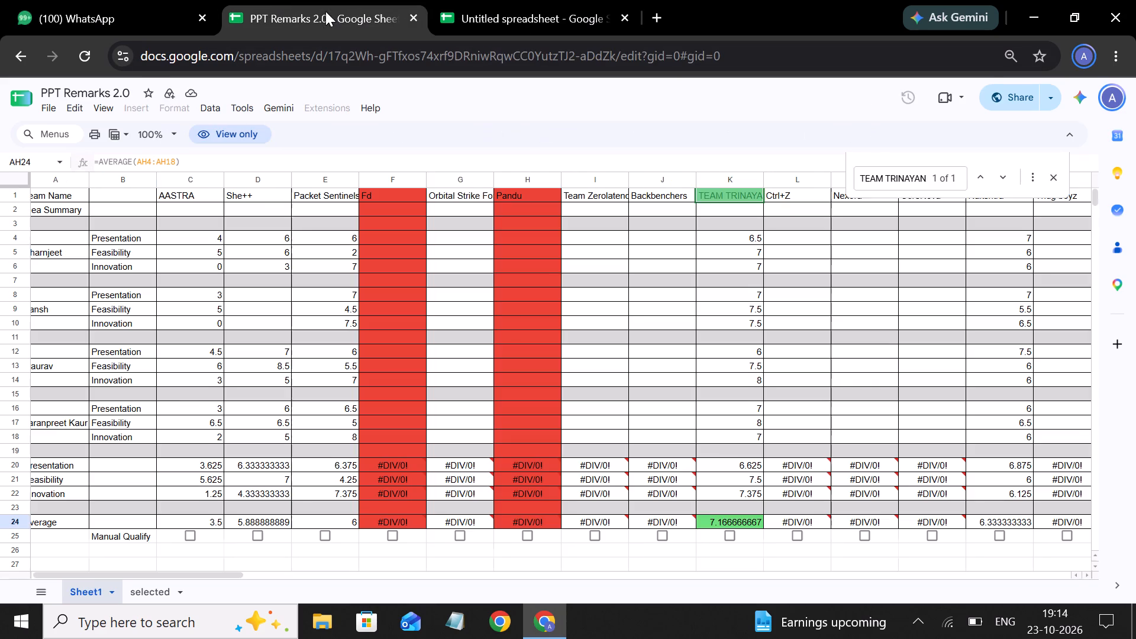
click(148, 594)
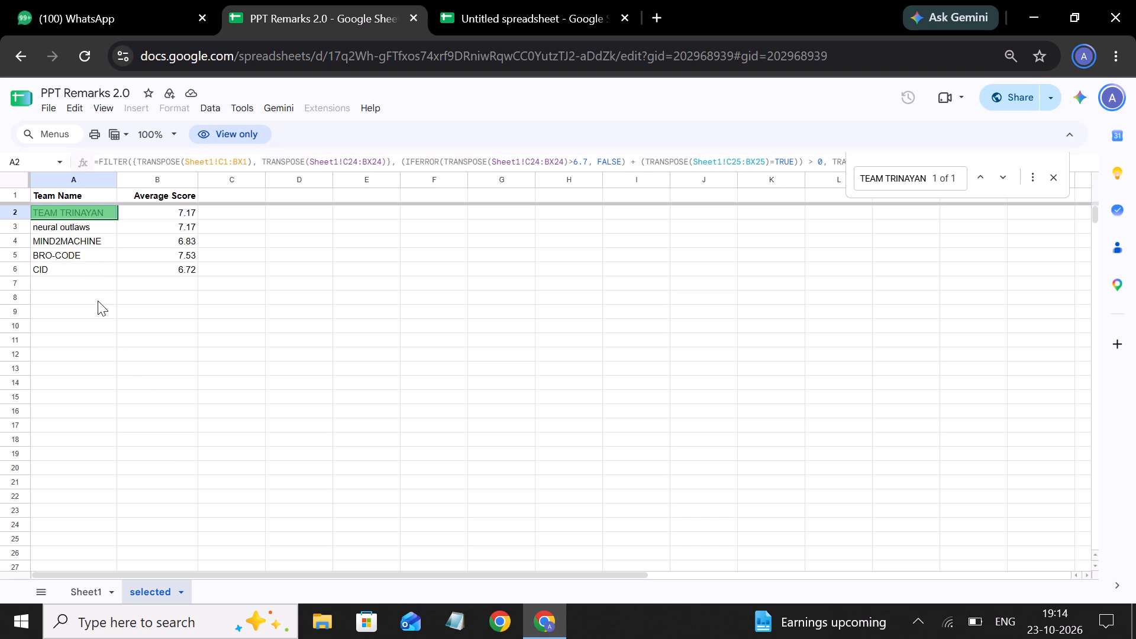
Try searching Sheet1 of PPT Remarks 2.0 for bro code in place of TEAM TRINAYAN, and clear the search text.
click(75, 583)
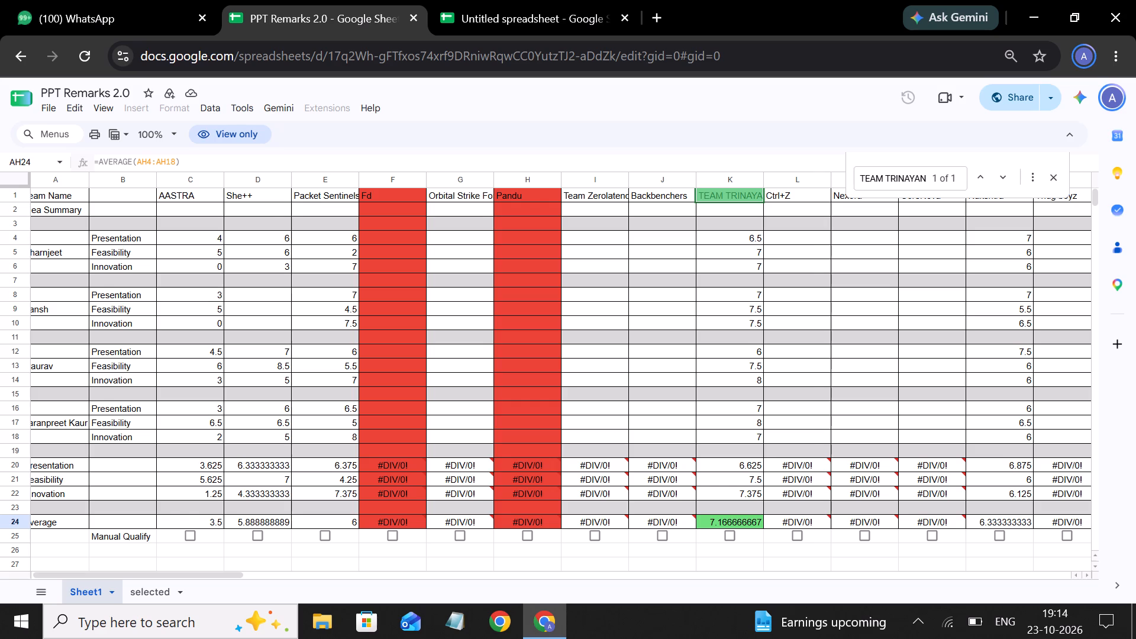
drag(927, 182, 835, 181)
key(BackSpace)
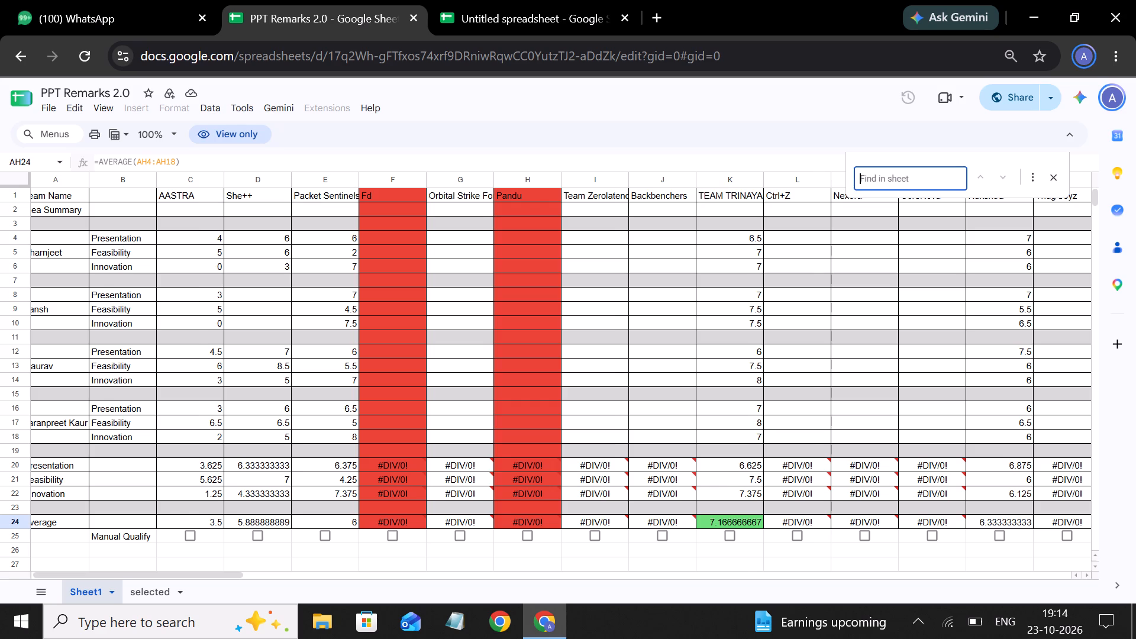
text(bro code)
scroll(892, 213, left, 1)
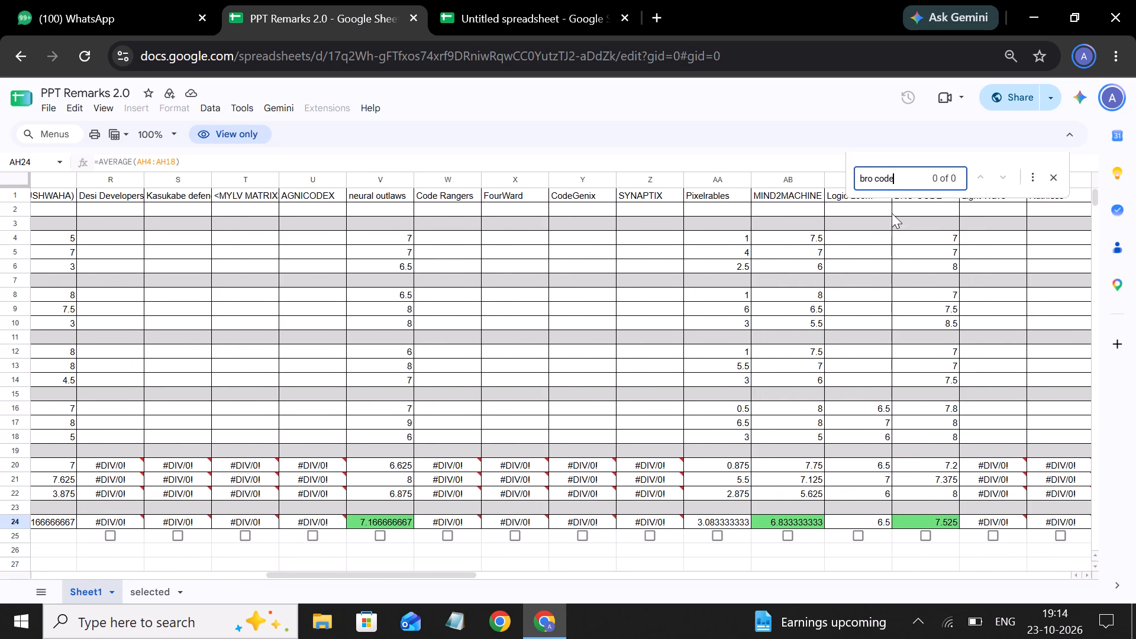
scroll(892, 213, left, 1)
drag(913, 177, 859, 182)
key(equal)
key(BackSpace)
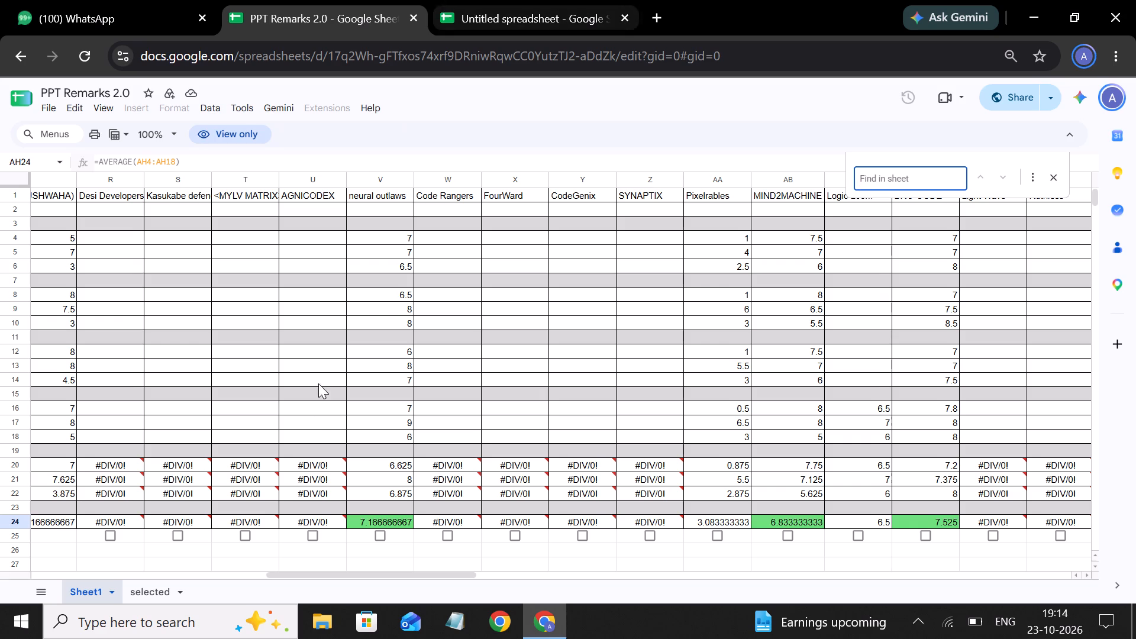
Copy the team name BRO-CODE from the selected sheet and search Sheet1 for it to examine that team's scores and average.
click(155, 585)
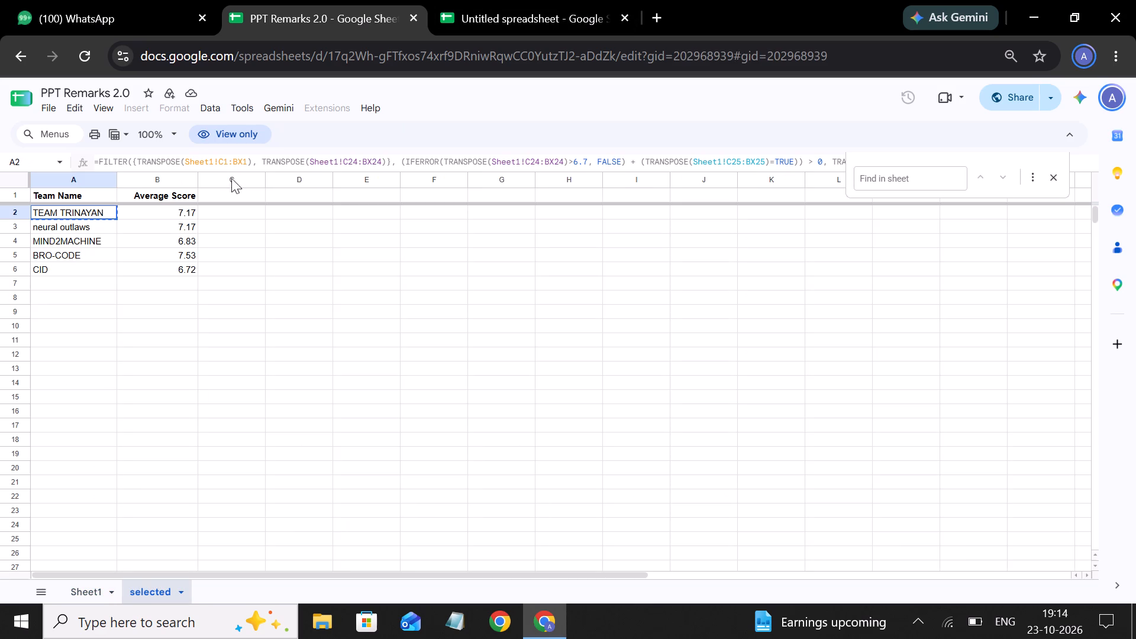
click(91, 253)
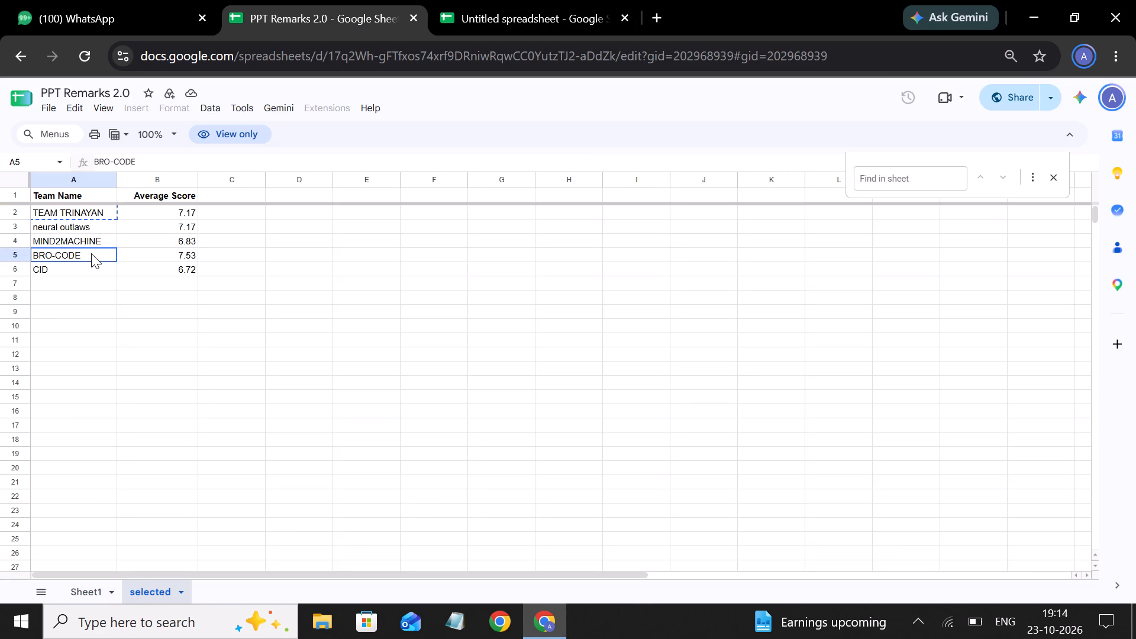
key(ctrl+c)
click(95, 596)
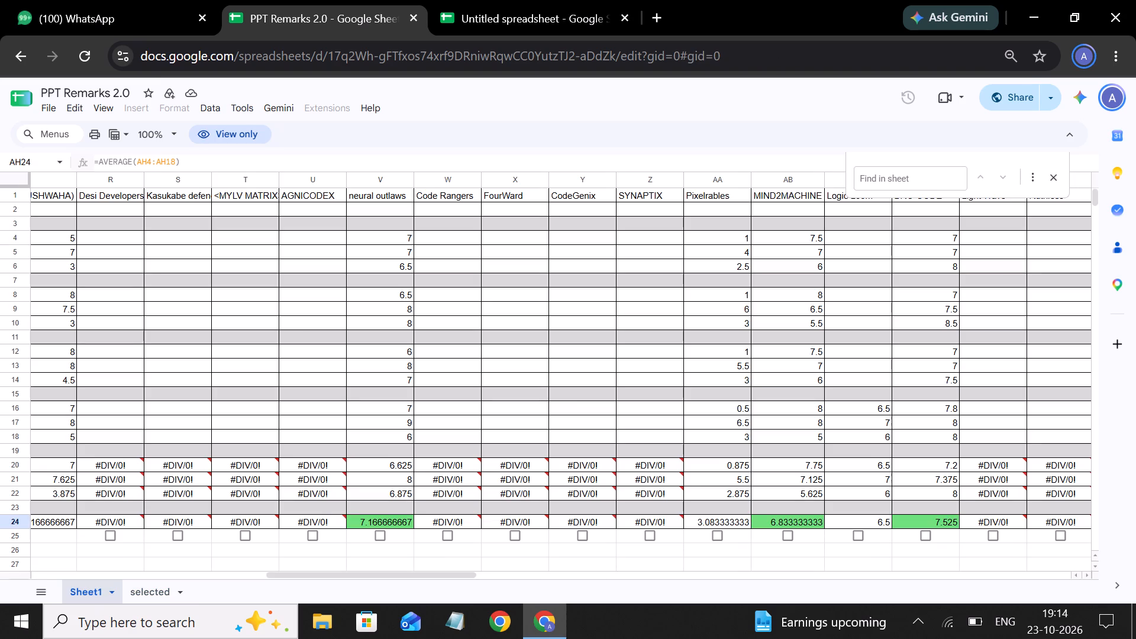
click(927, 182)
key(ctrl+v)
scroll(839, 267, left, 6)
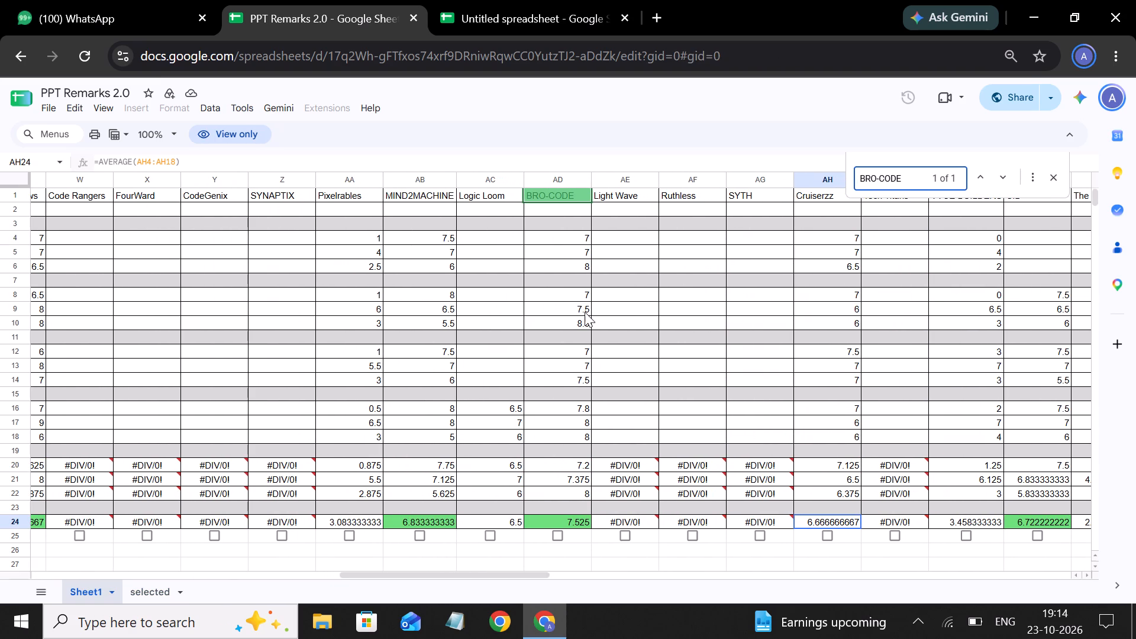
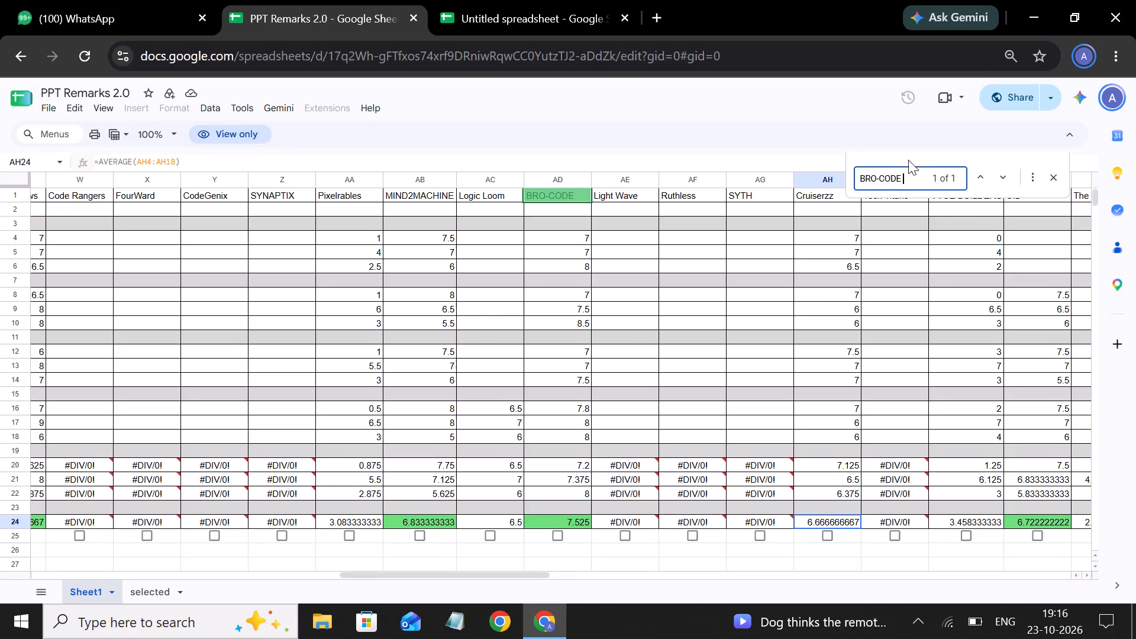
Search Sheet1 for Sk in place of BRO-CODE and examine the SK Nexora team's scores and averages.
key(BackSpace)
key(BackSpace)
key(BackSpace)
key(BackSpace)
key(BackSpace)
key(BackSpace)
key(BackSpace)
key(BackSpace)
key(BackSpace)
key(BackSpace)
key(BackSpace)
key(BackSpace)
key(BackSpace)
key(BackSpace)
key(BackSpace)
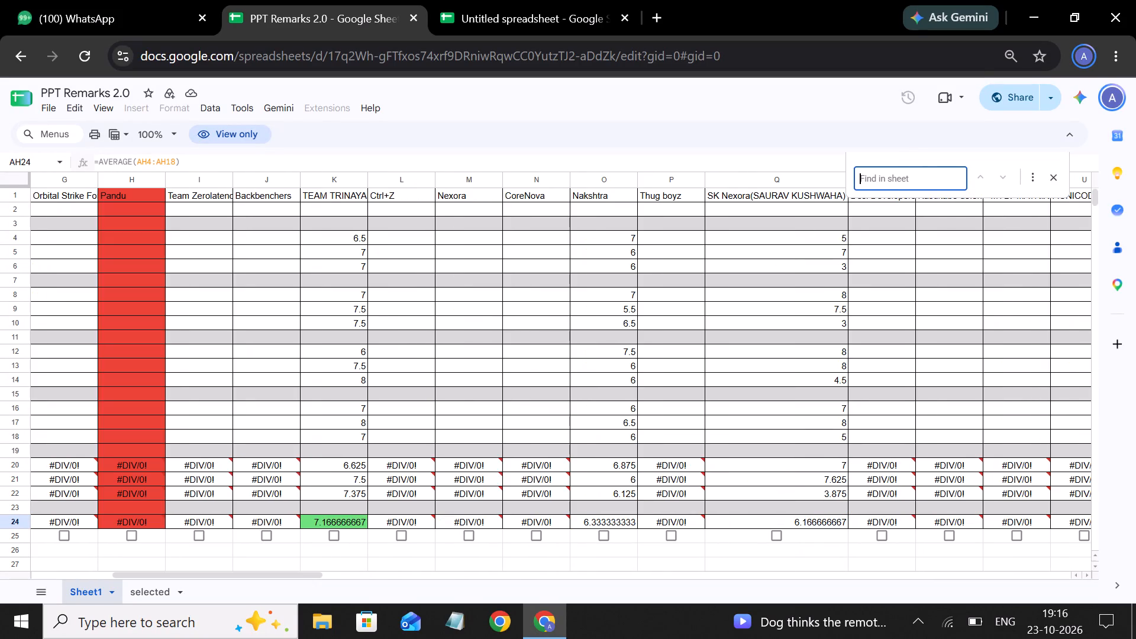
text(Sk)
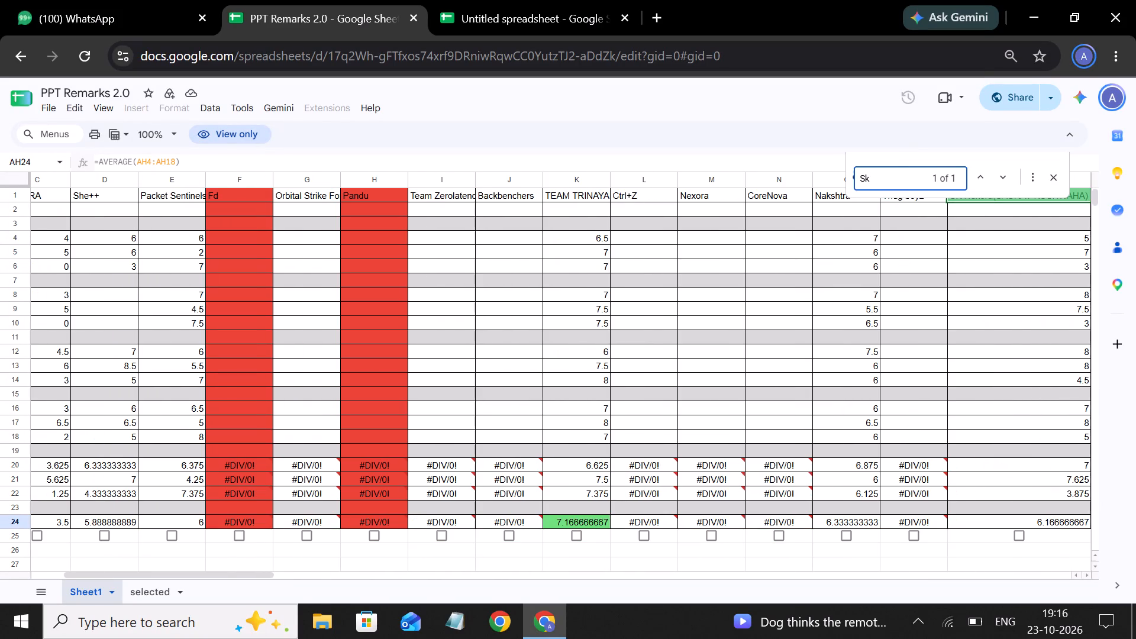
scroll(777, 340, left, 7)
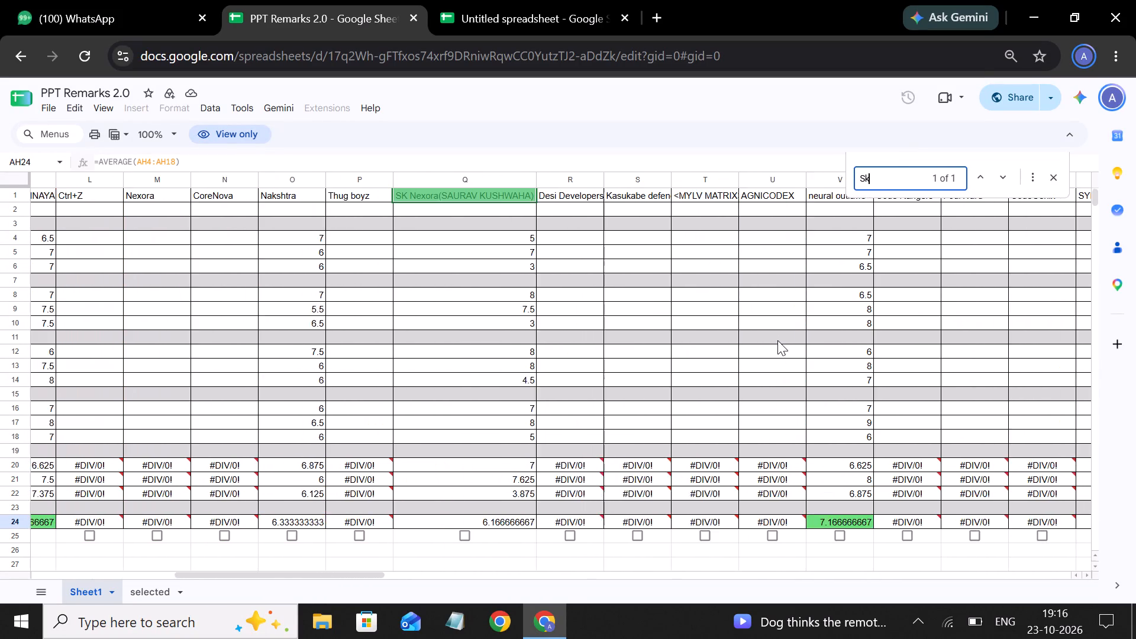
scroll(777, 340, left, 1)
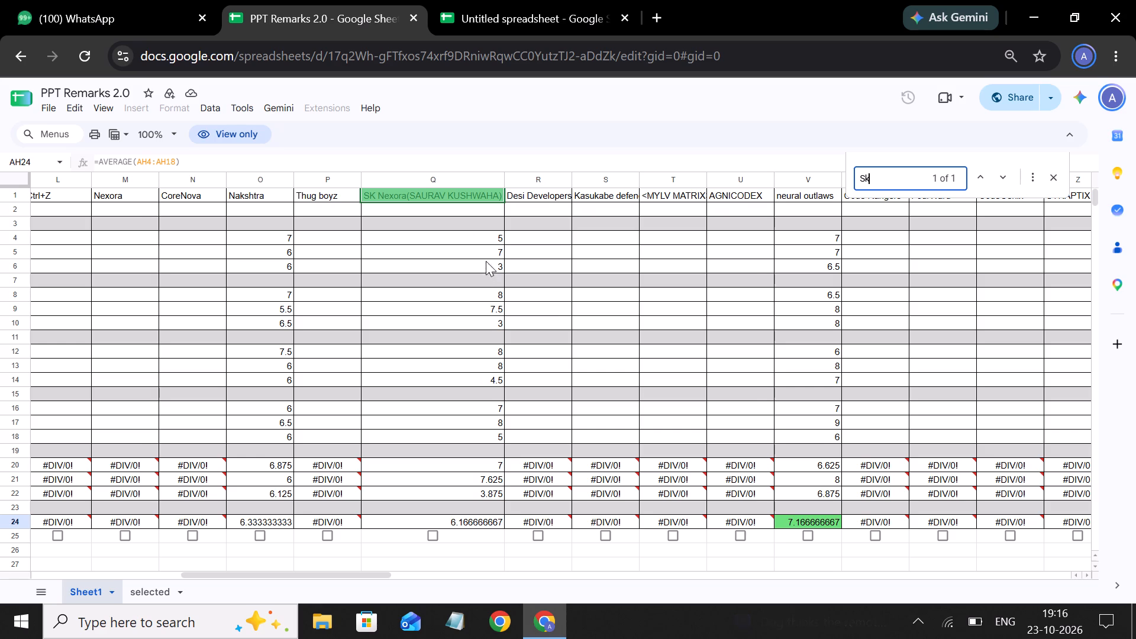
scroll(547, 341, left, 1)
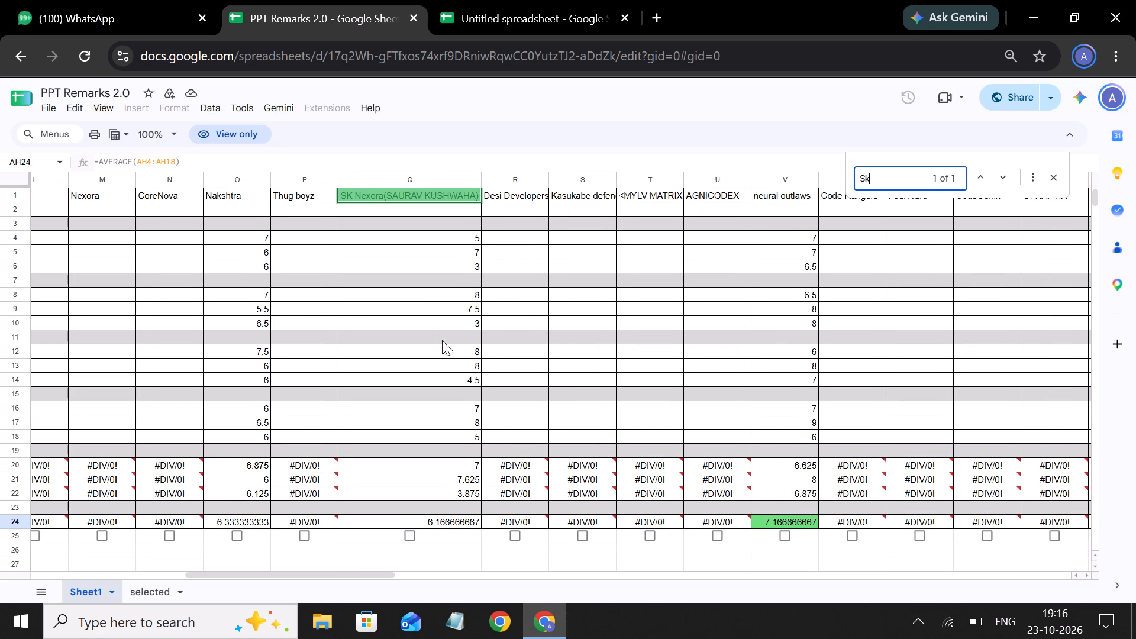
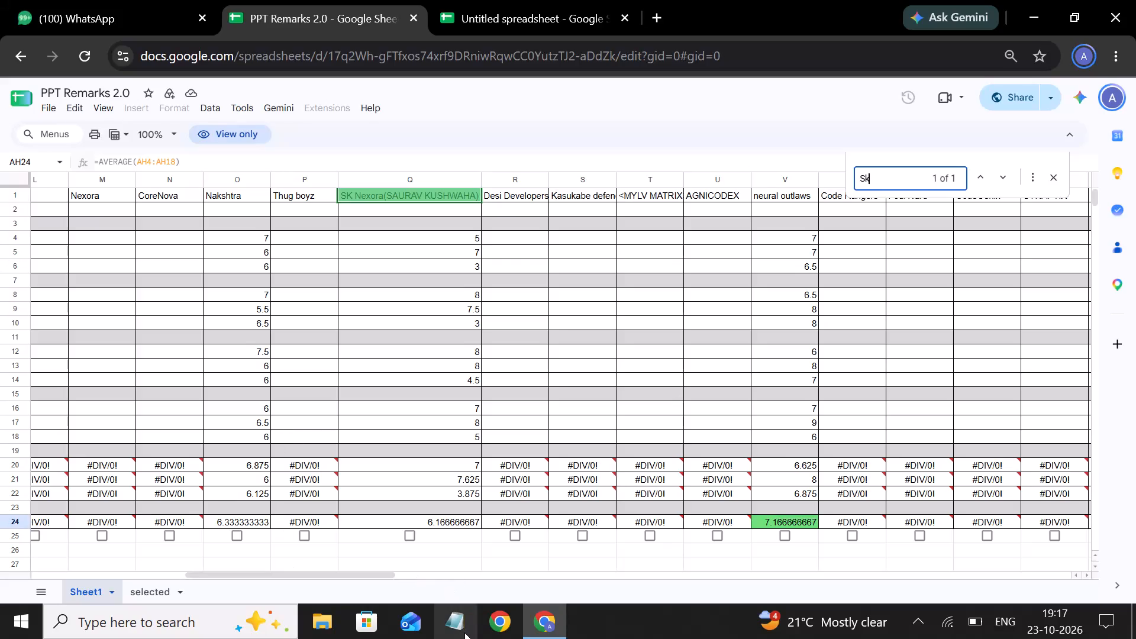
Switch to Notepad and list the team names aastra and sk nexero on separate lines.
click(464, 632)
text(aasr)
key(BackSpace)
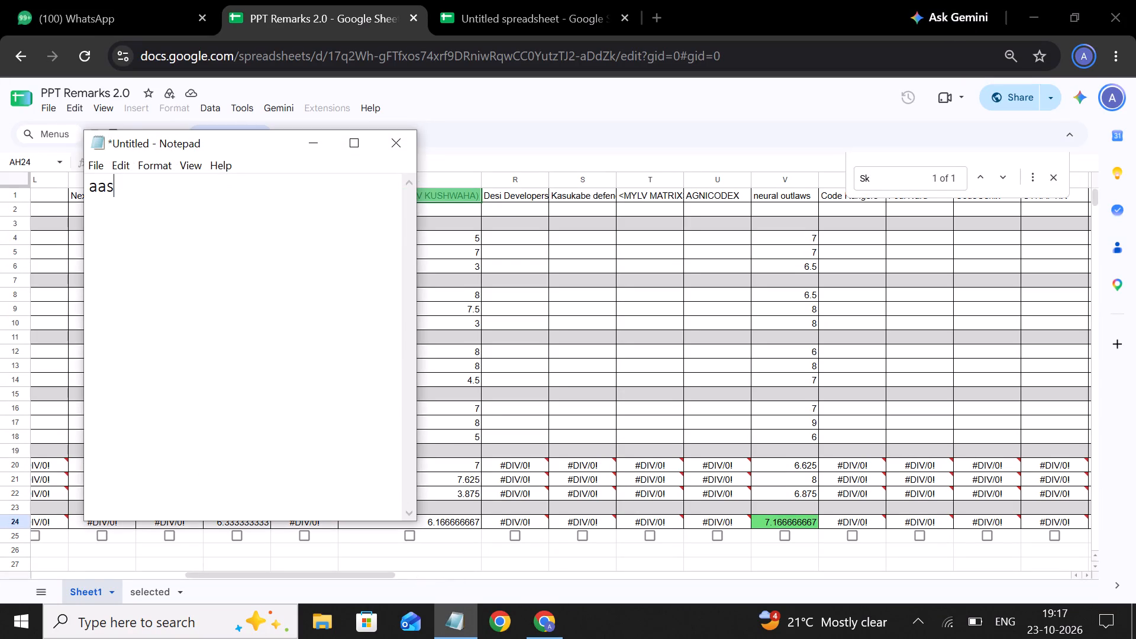
text(tra)
key(space)
key(Return)
text(sk nexero)
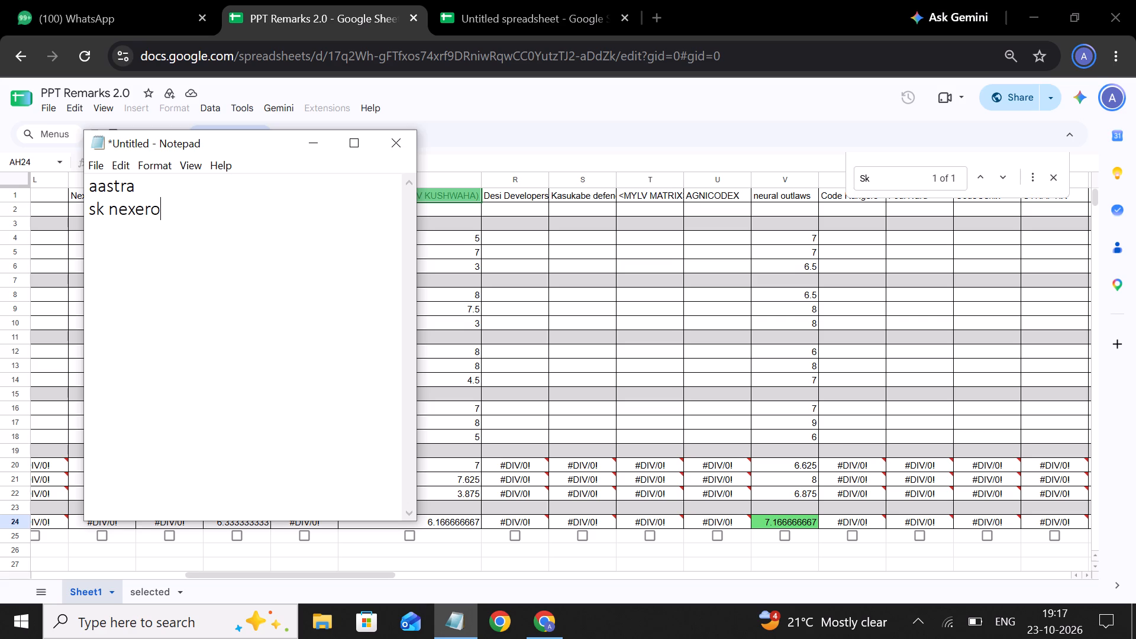
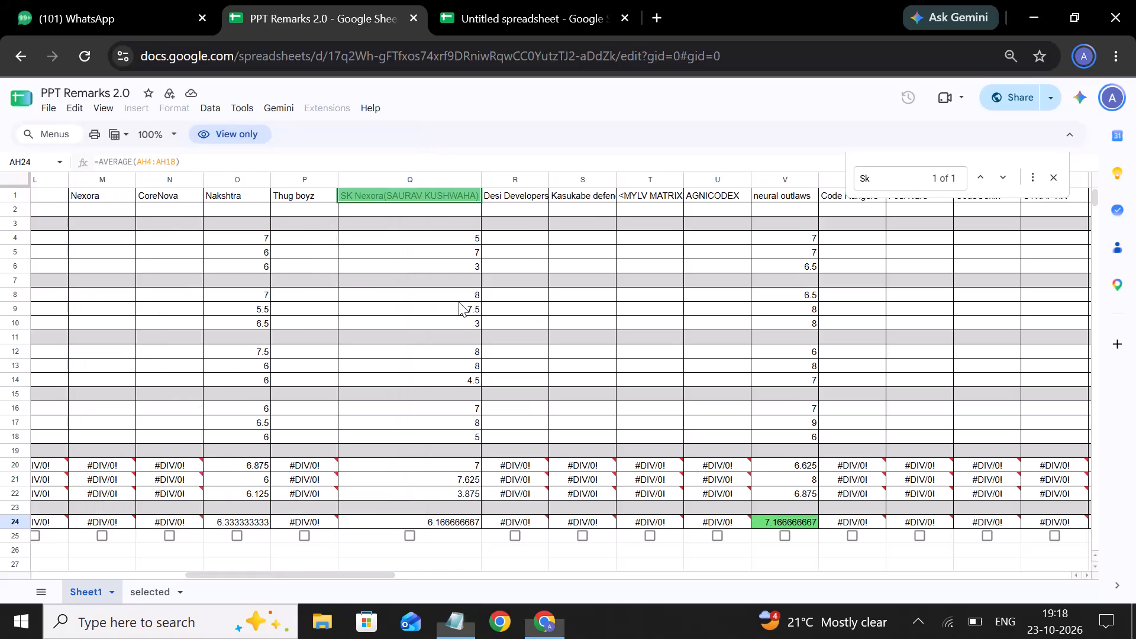
Review the judging scores of AASTRA and SK Nexora in PPT Remarks 2.0 alongside the outcomes recorded in the untitled spreadsheet.
scroll(459, 302, right, 7)
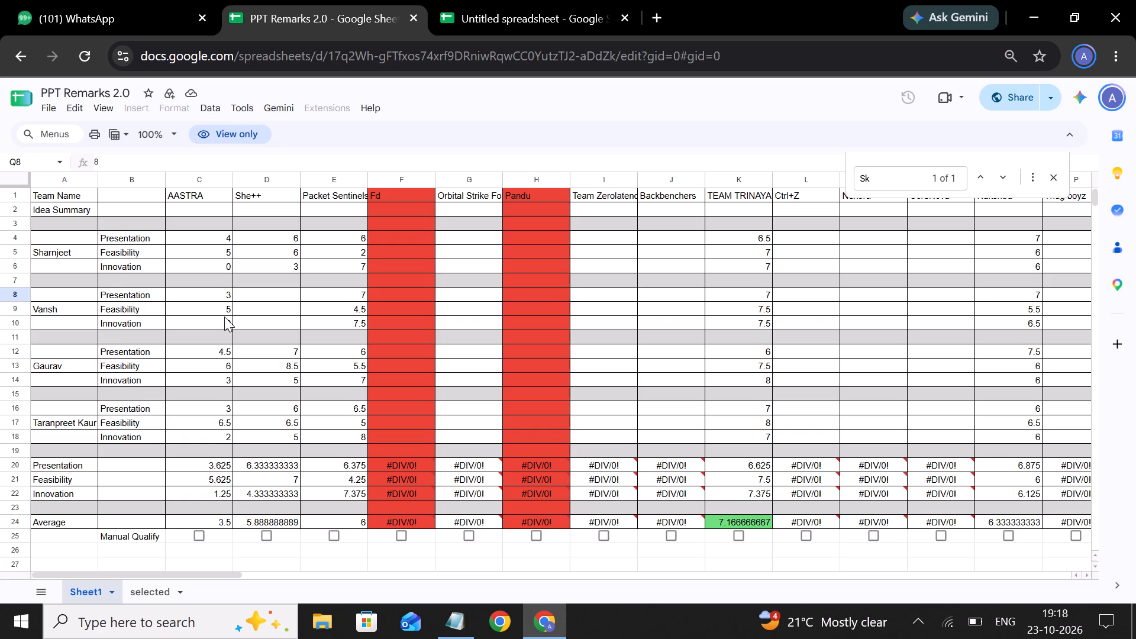
scroll(224, 317, left, 4)
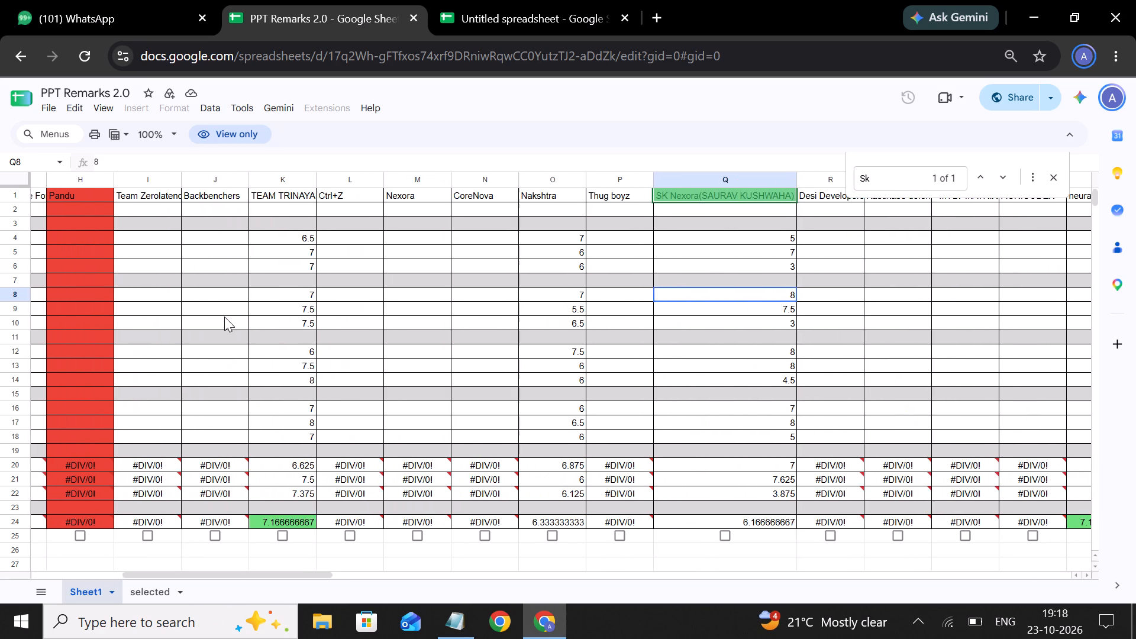
scroll(224, 317, left, 1)
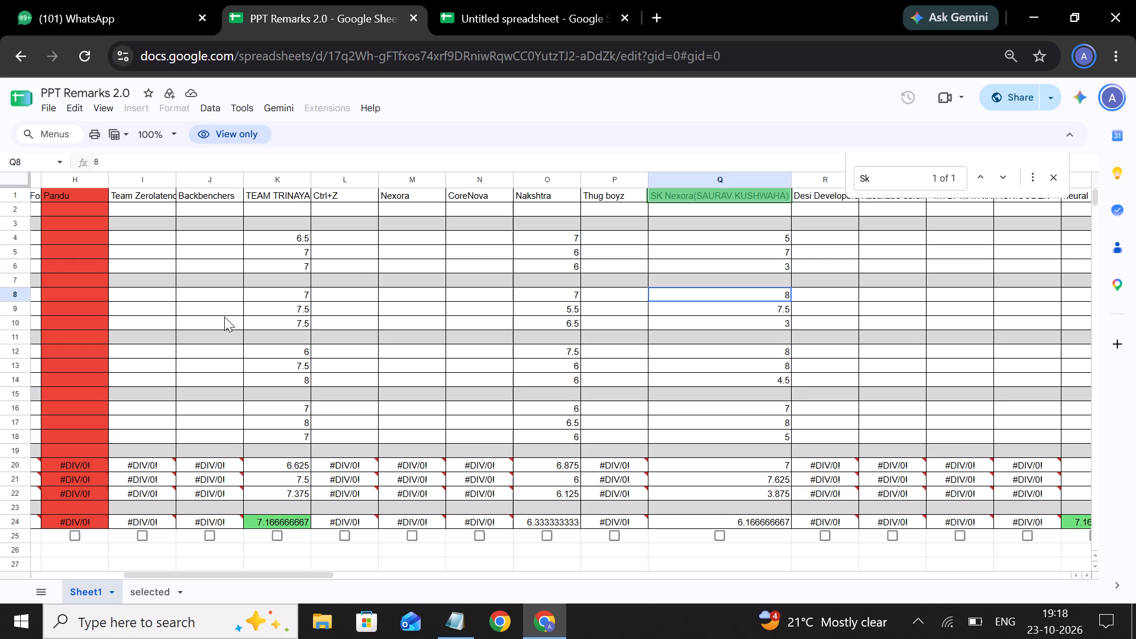
click(507, 4)
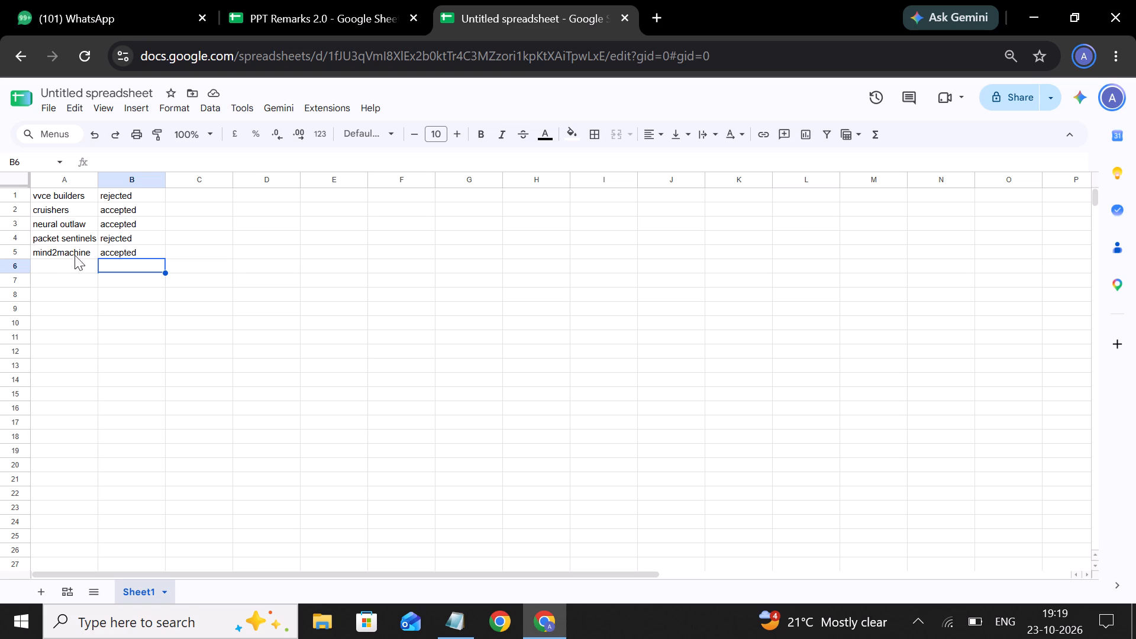
click(335, 8)
scroll(698, 404, left, 1)
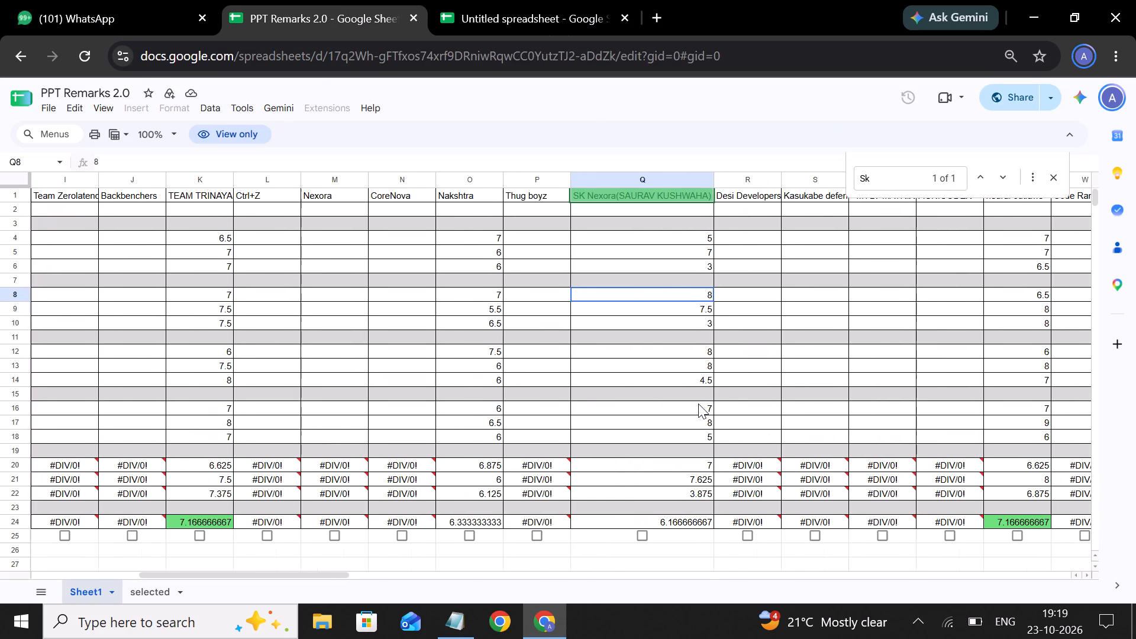
scroll(698, 404, left, 1)
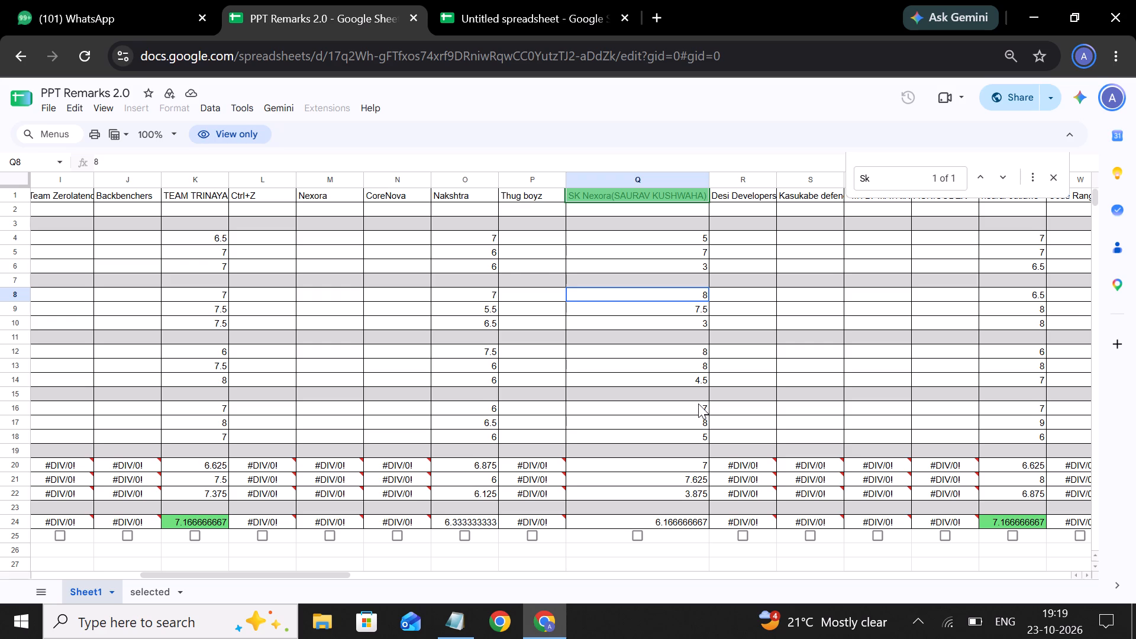
click(563, 0)
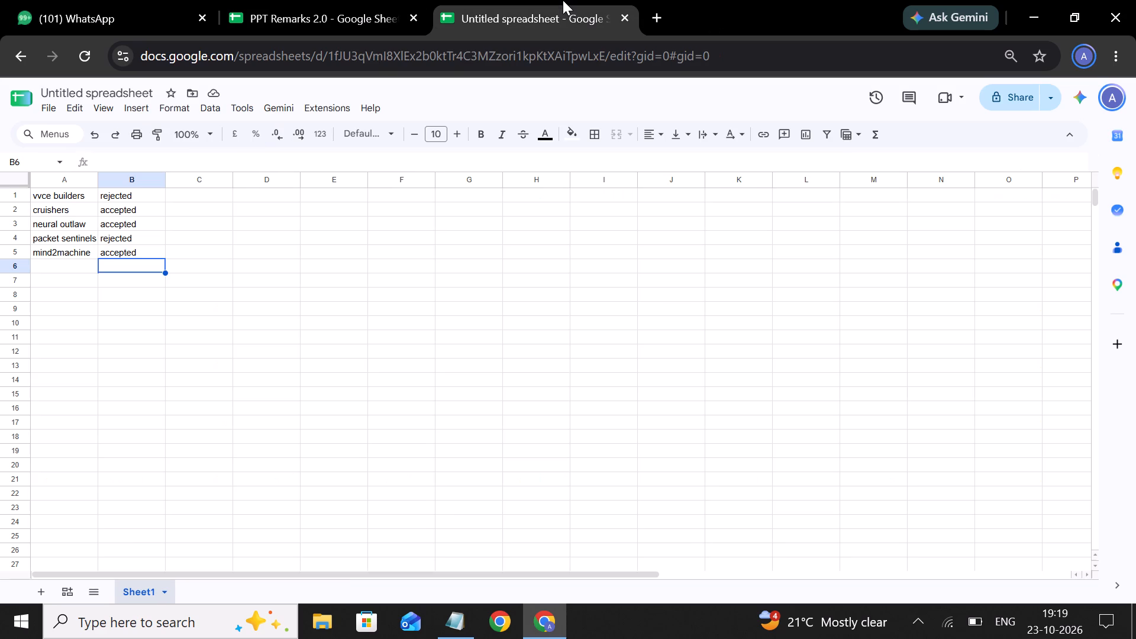
Return to PPT Remarks 2.0 and open its selected sheet.
click(349, 2)
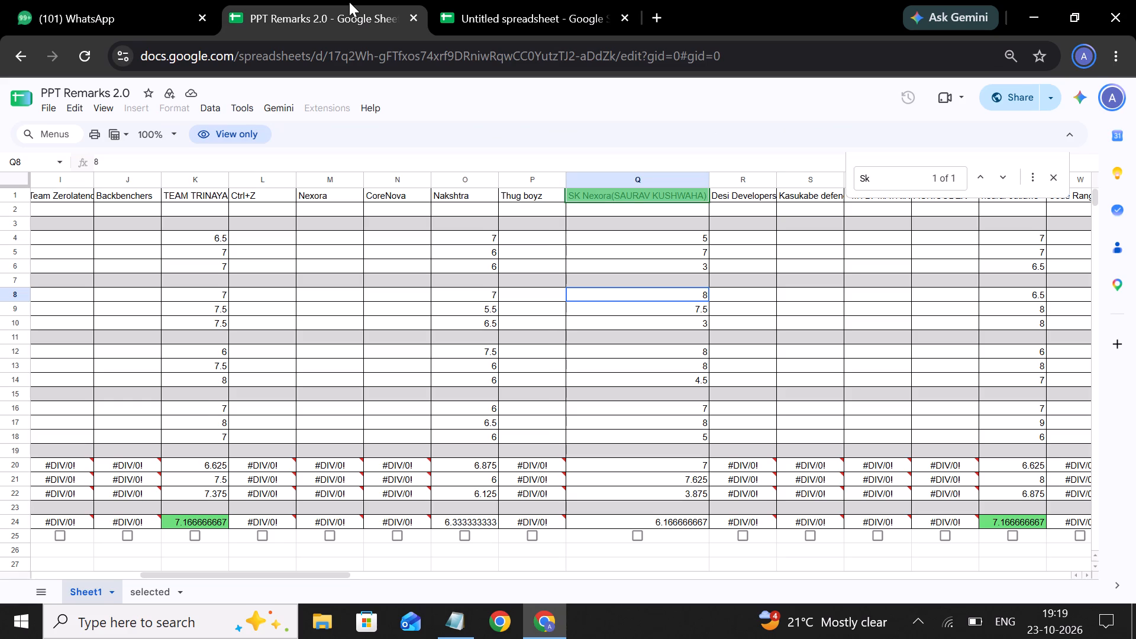
click(157, 582)
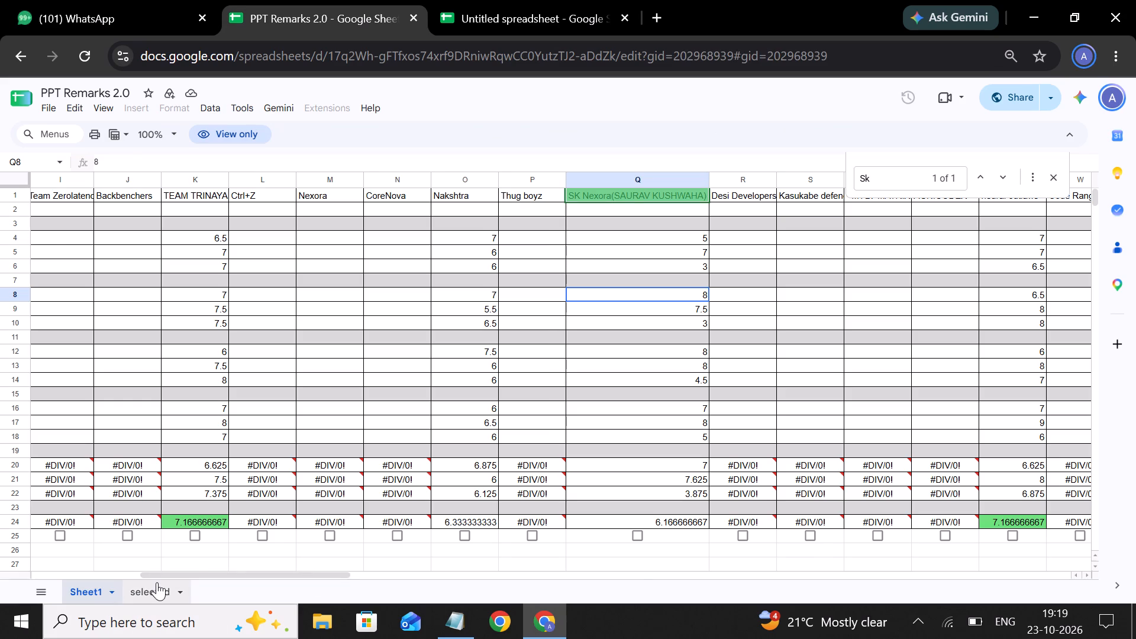
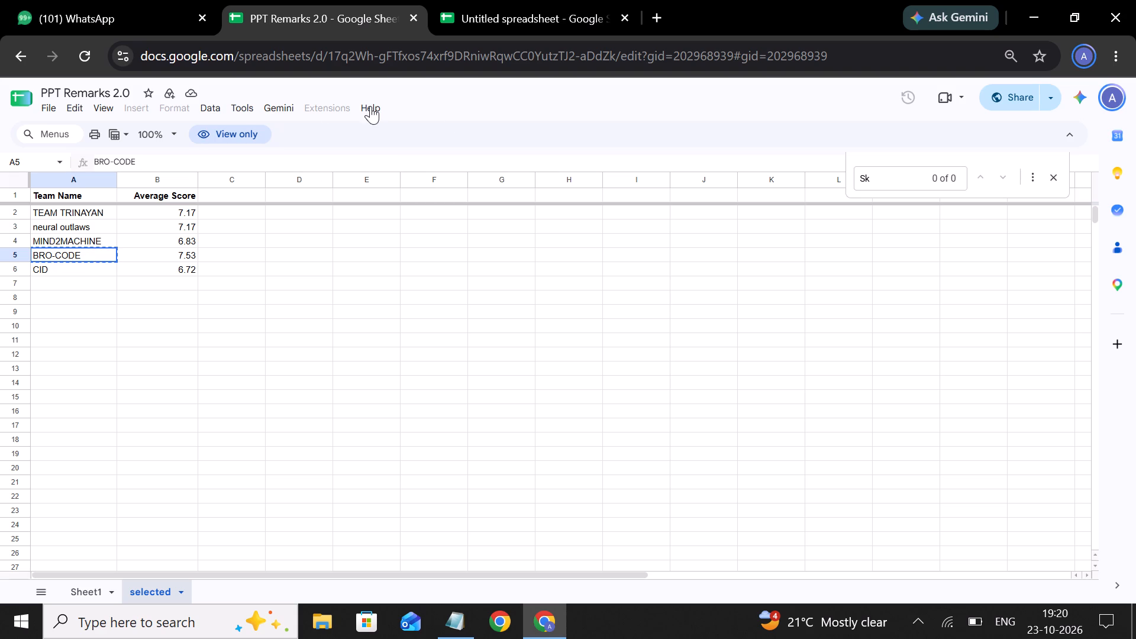
In the untitled spreadsheet, add the team names aastra in cell A6 and sk nexora in cell A7.
click(439, 2)
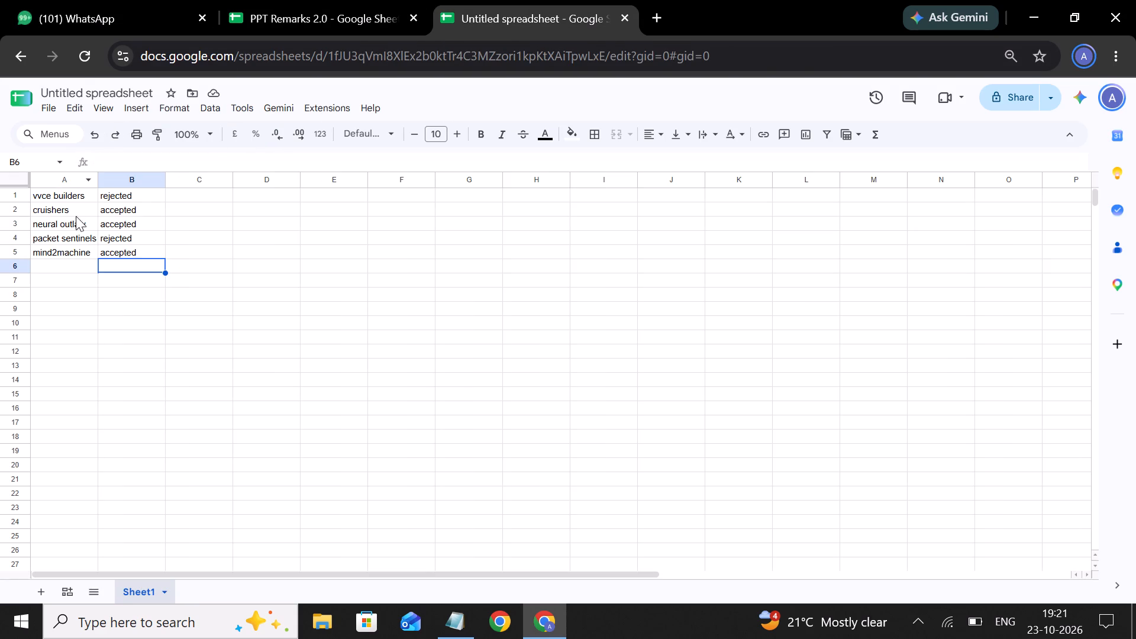
click(73, 263)
text(aastra)
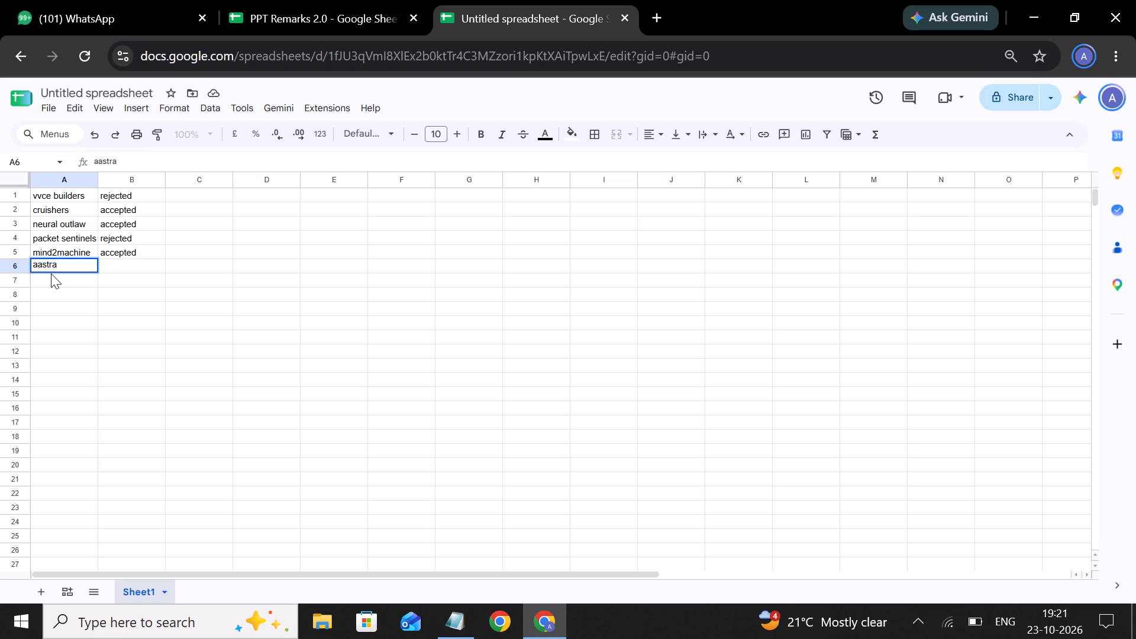
click(51, 273)
click(49, 280)
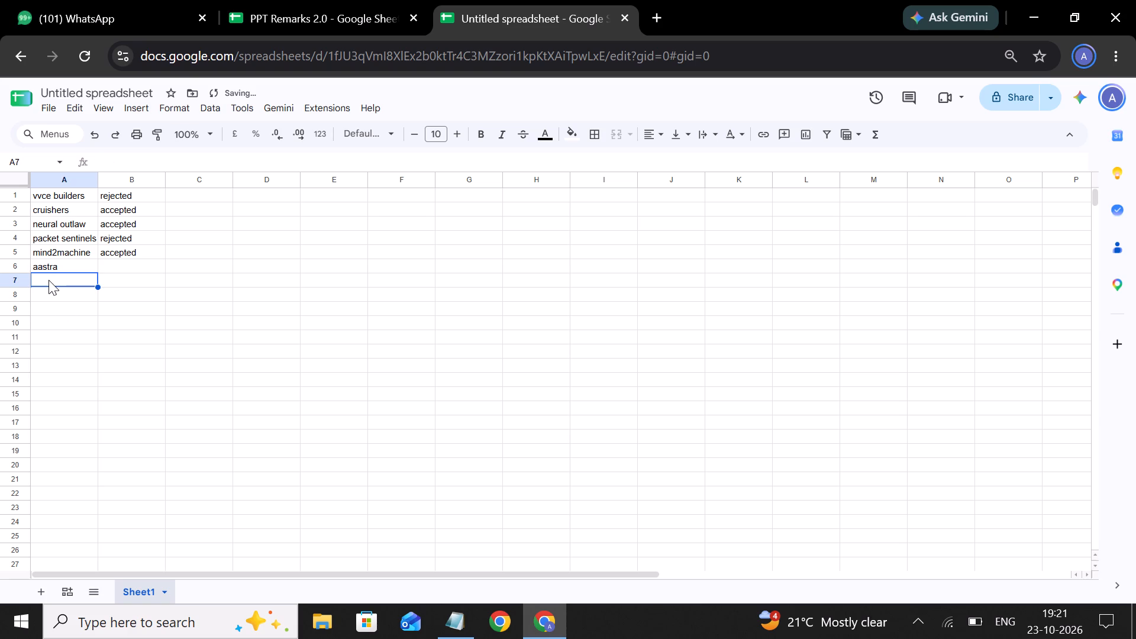
text(sk nexora)
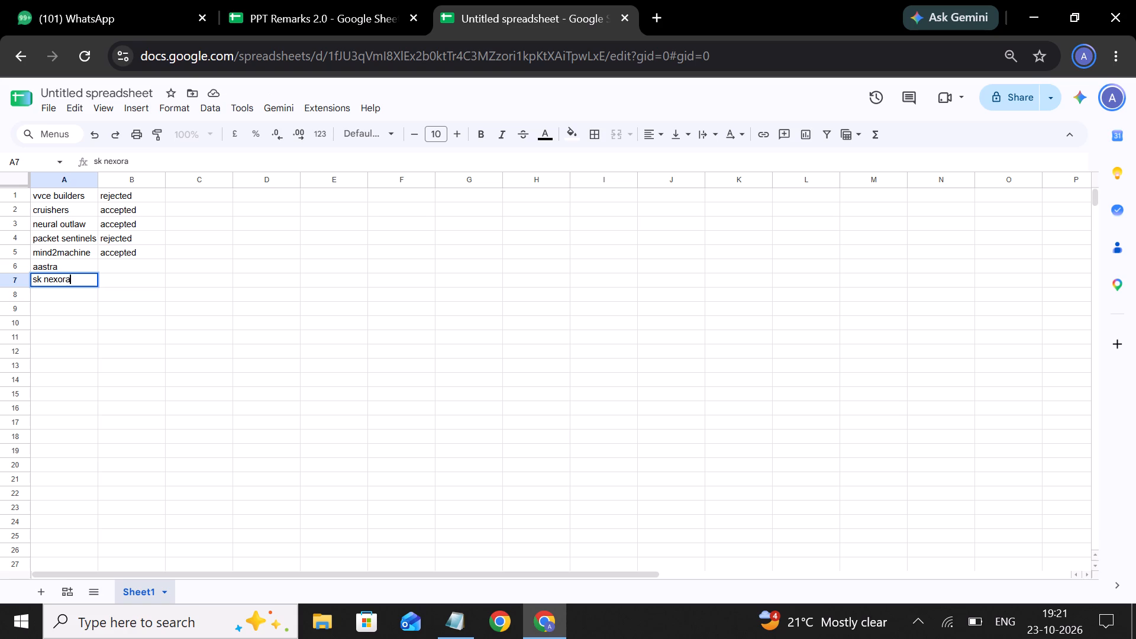
click(54, 290)
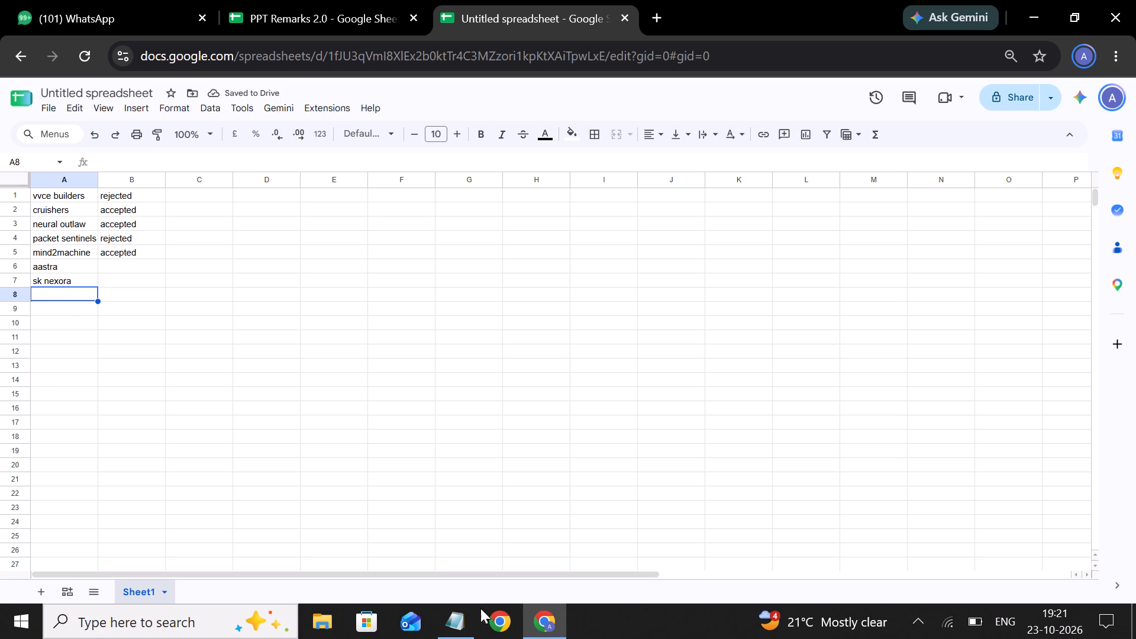
Close the untitled Notepad note containing the two team names without saving it.
click(468, 631)
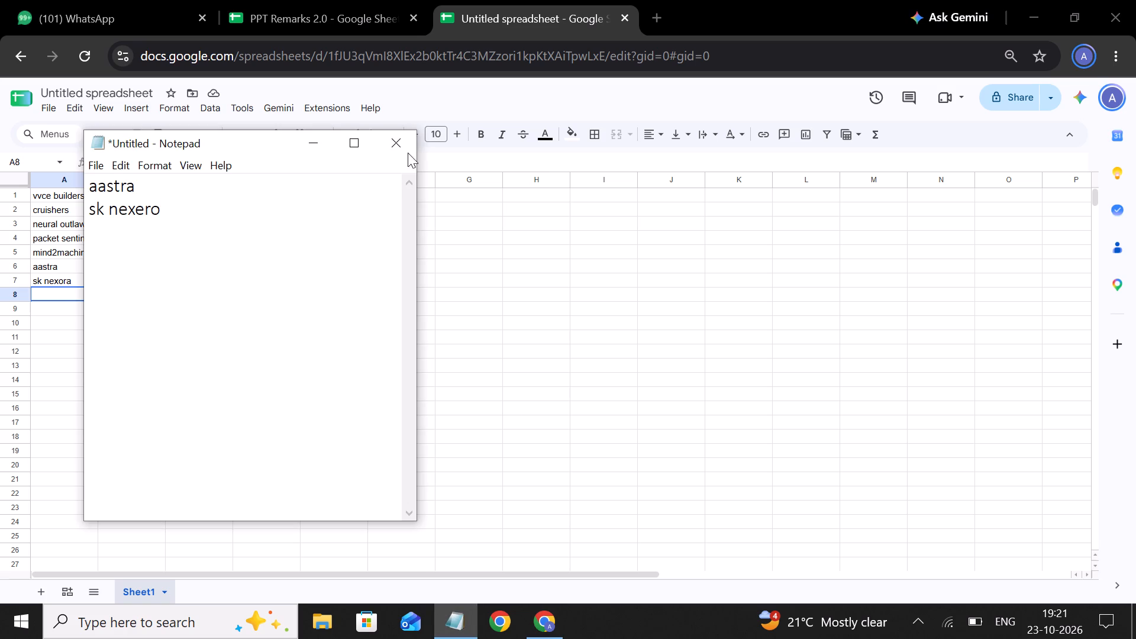
click(403, 148)
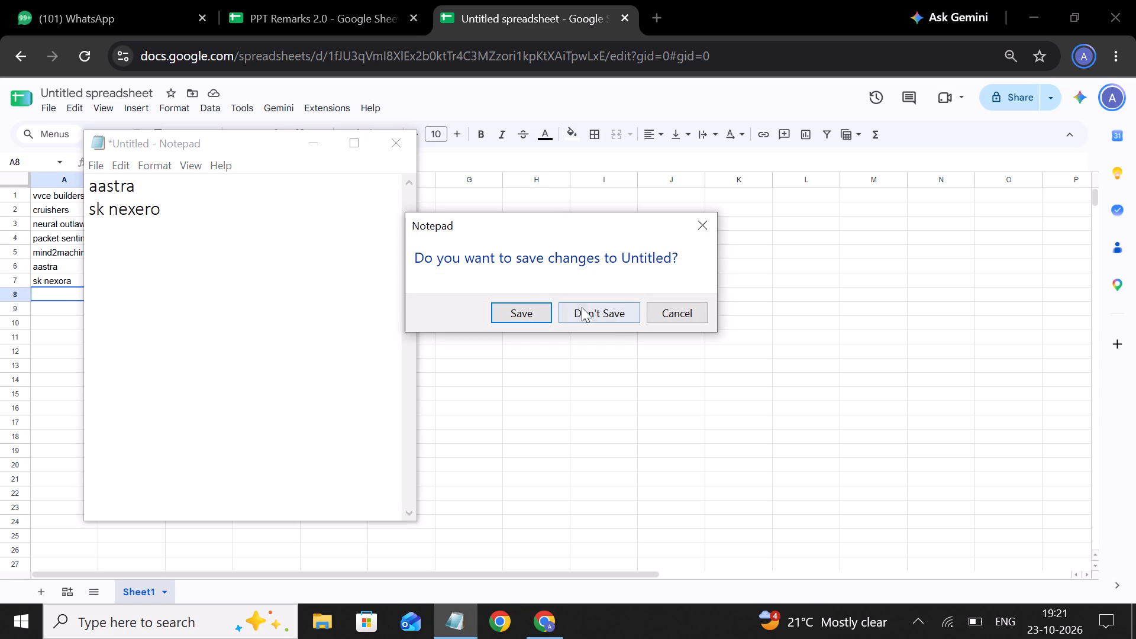
click(614, 320)
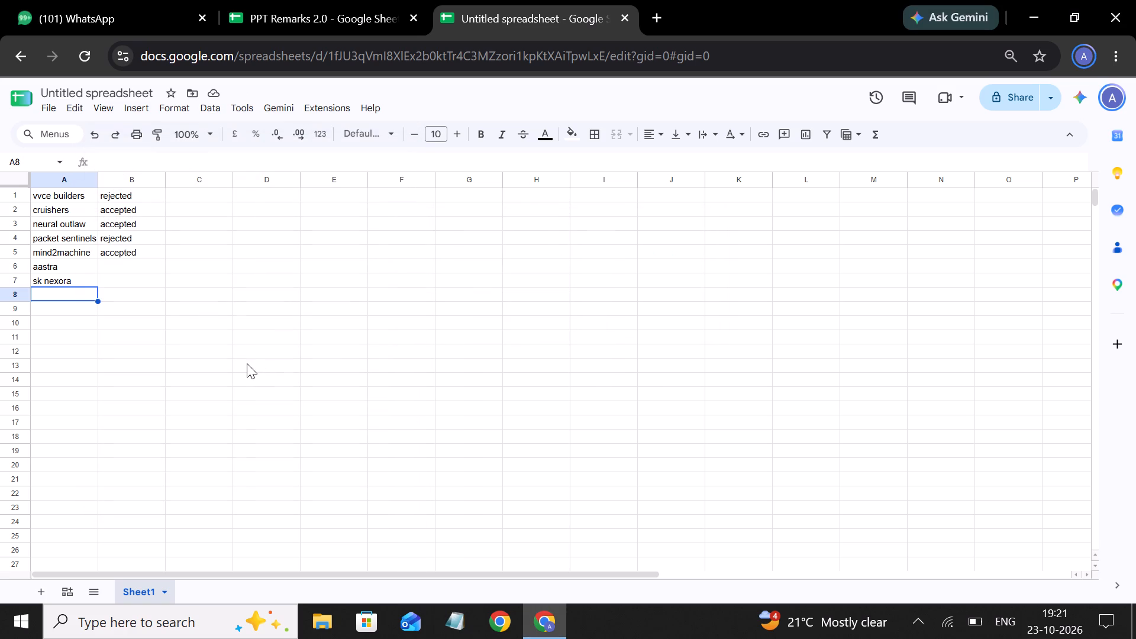
Add the team names team trinarayan in cell A8 and bro code in cell A9 of the untitled spreadsheet.
double_click(55, 293)
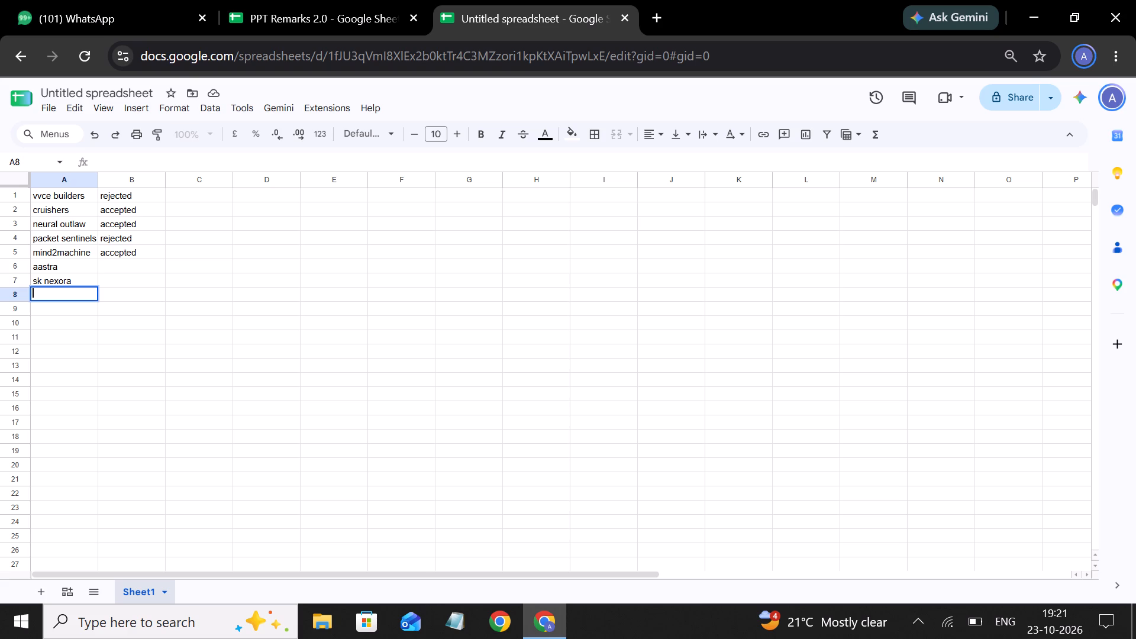
text(team tri)
text(naray)
key(BackSpace)
text(ya)
key(n)
click(57, 308)
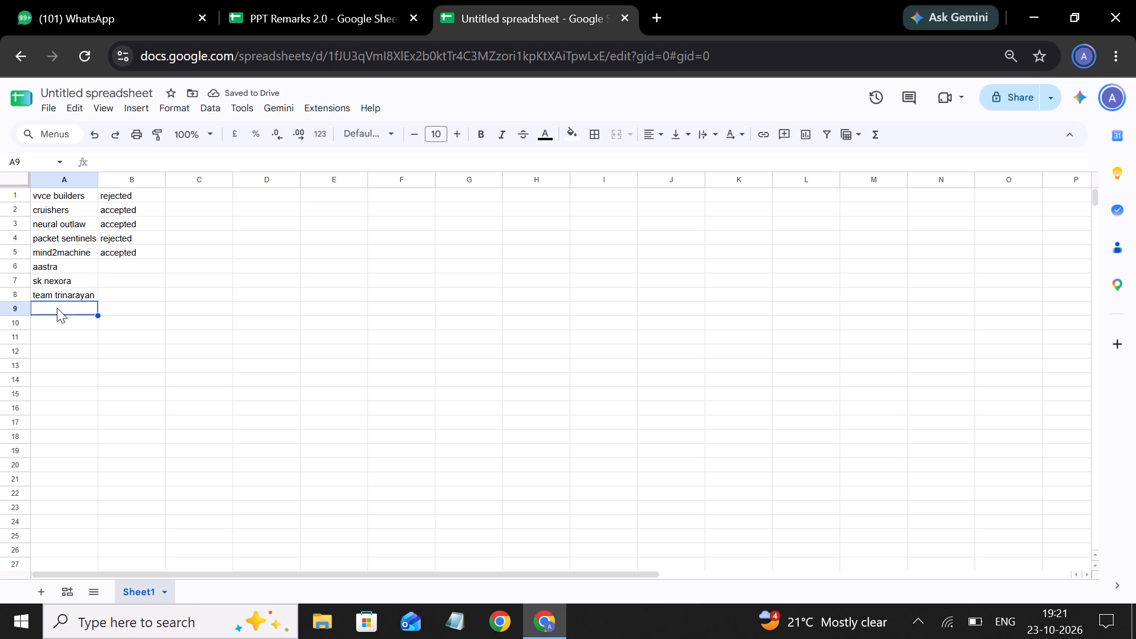
double_click(57, 308)
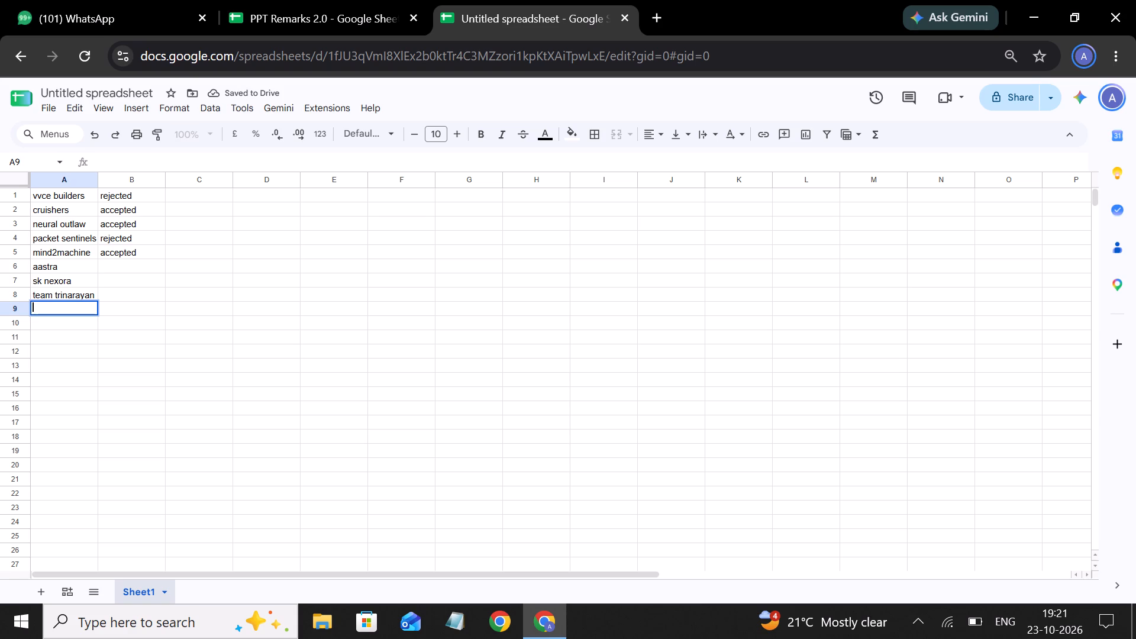
text(bro code)
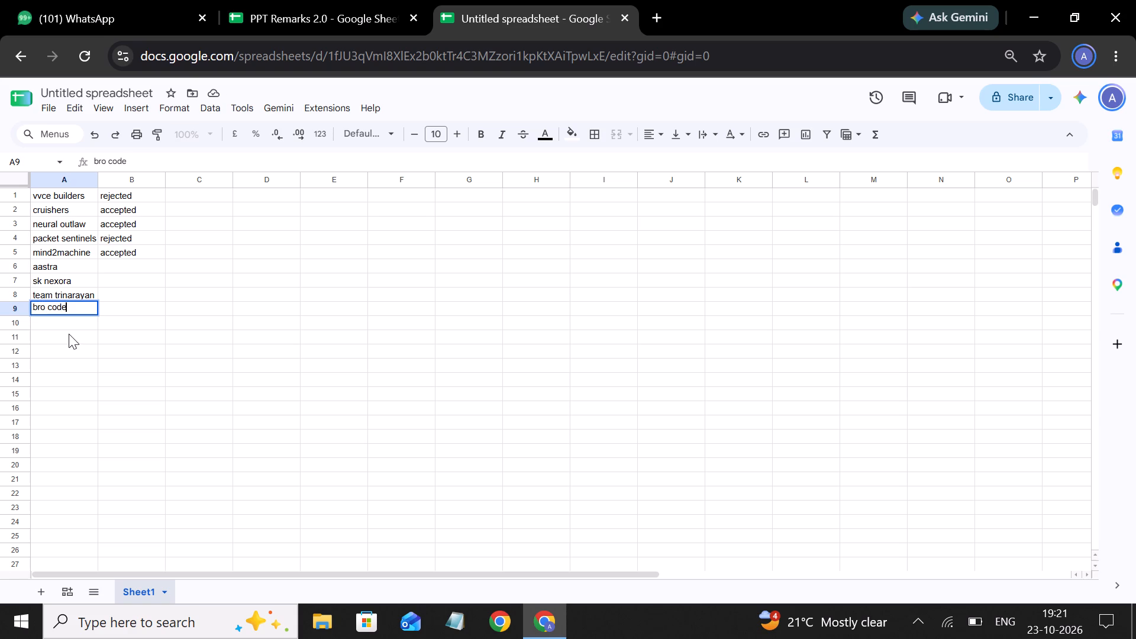
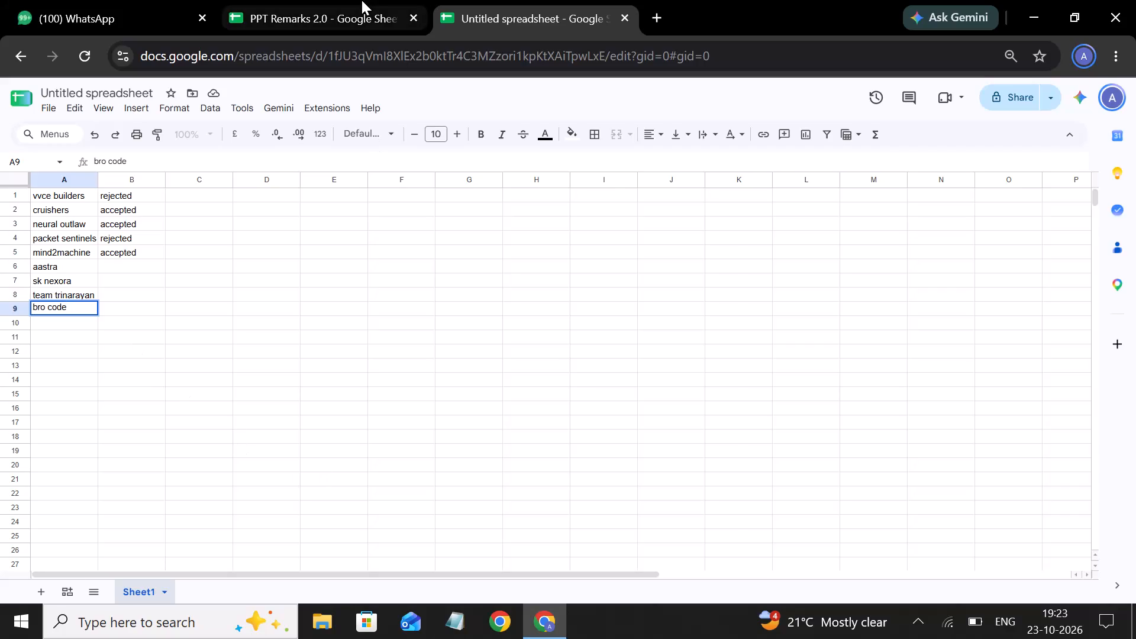
Switch to PPT Remarks 2.0 and look through the team columns and average scores on Sheet1.
click(354, 3)
scroll(607, 327, up, 1)
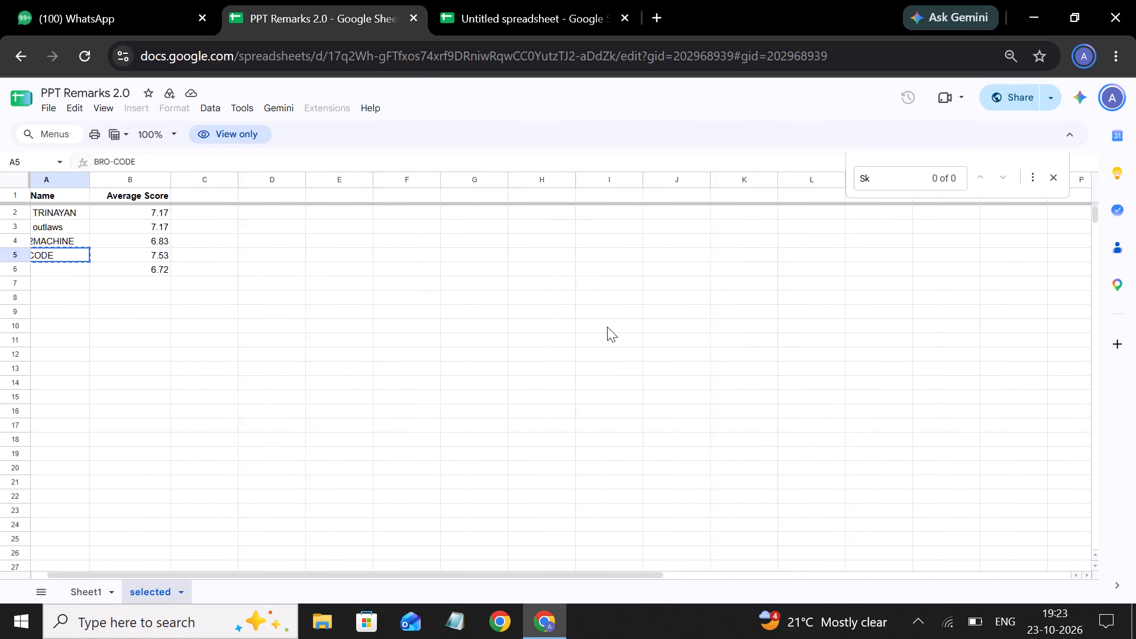
scroll(607, 327, up, 1)
click(72, 587)
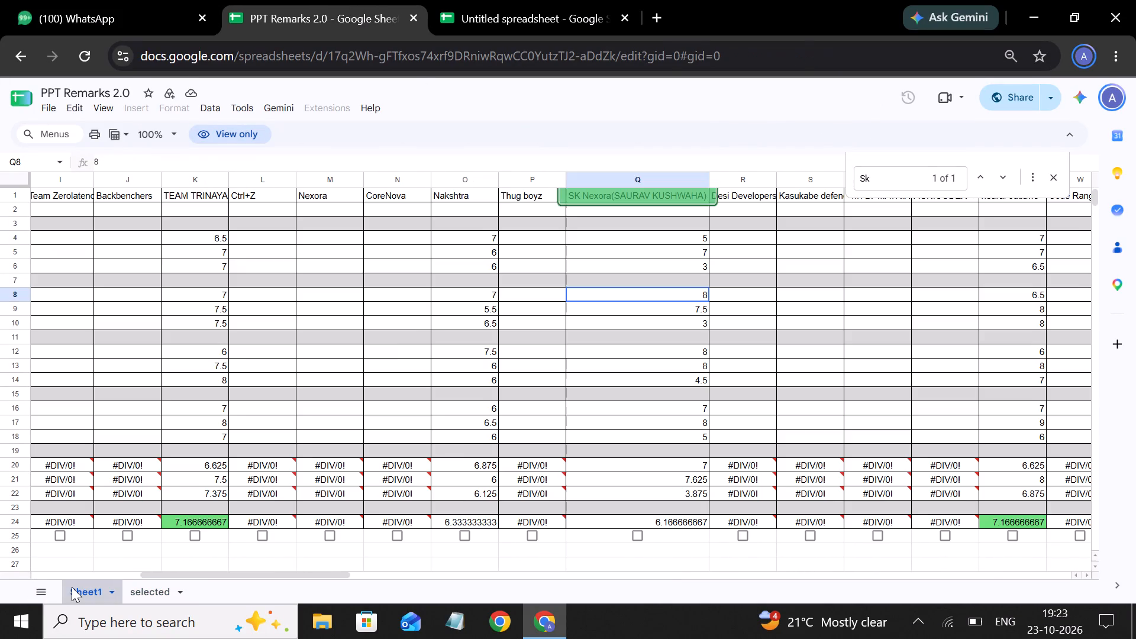
scroll(354, 358, right, 1)
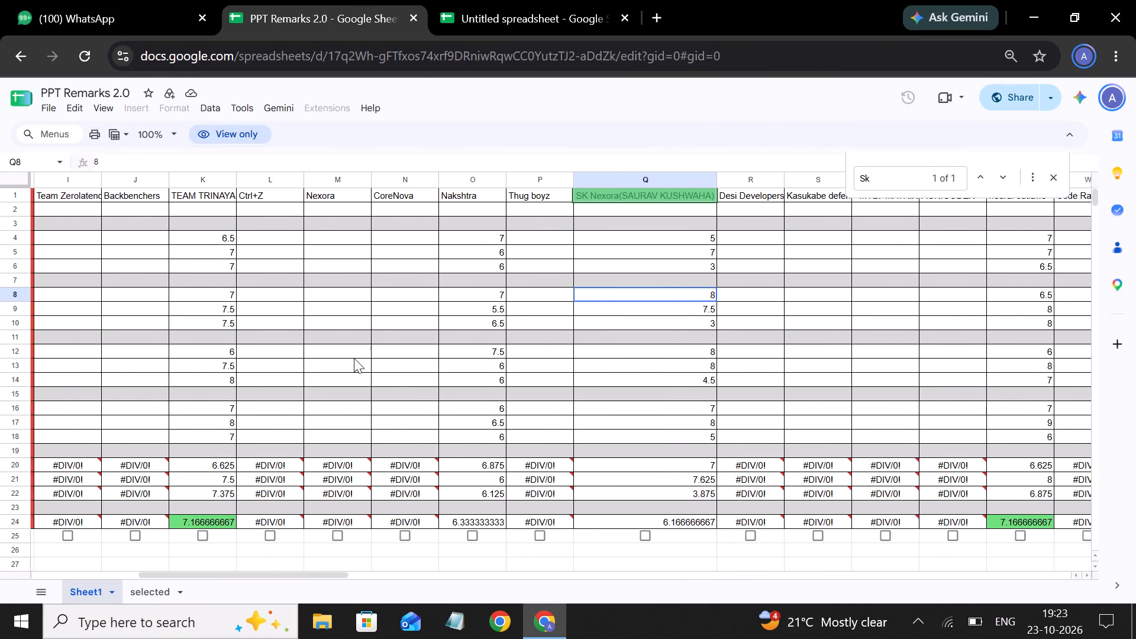
scroll(354, 358, right, 10)
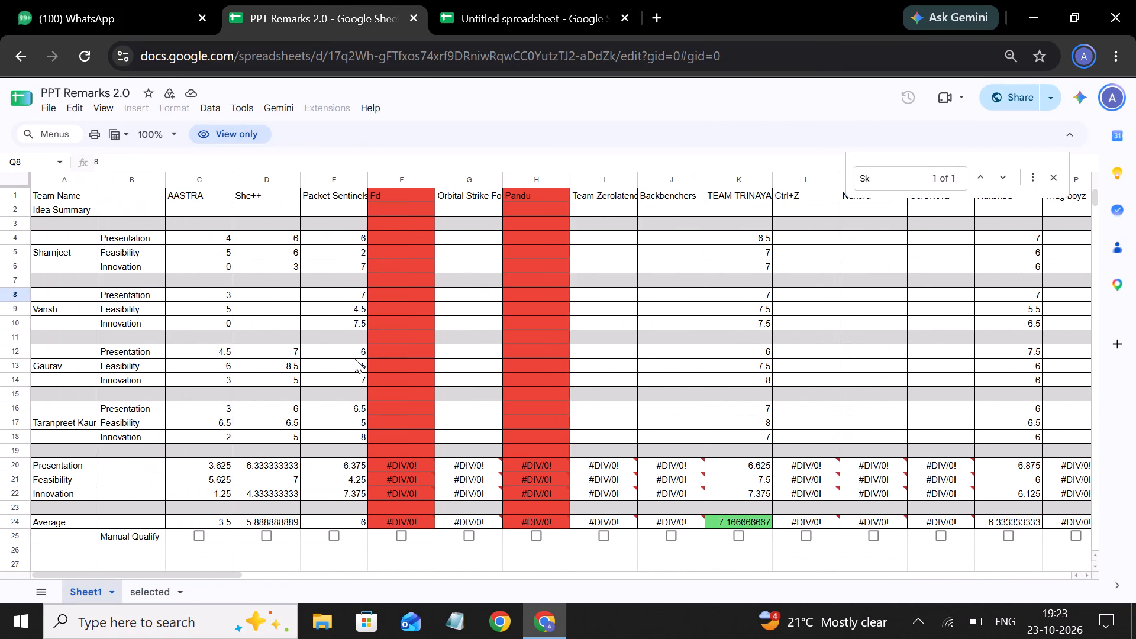
scroll(631, 302, left, 16)
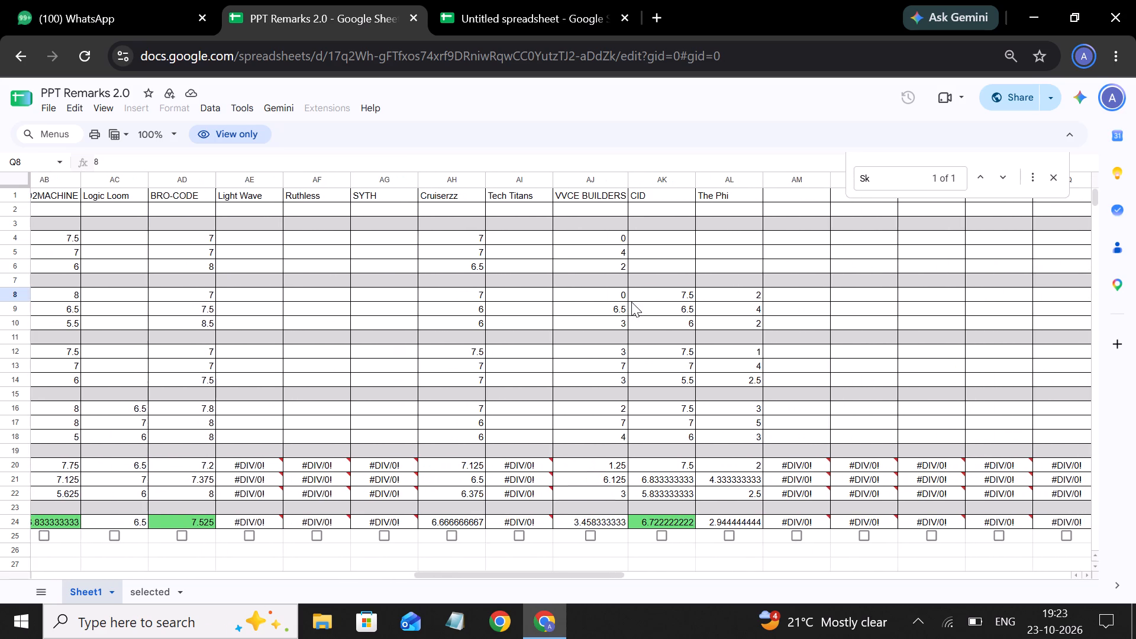
Locate the TEAM TRINAYAN column on Sheet1 and select its header cell to check the team's full name.
scroll(333, 357, right, 1)
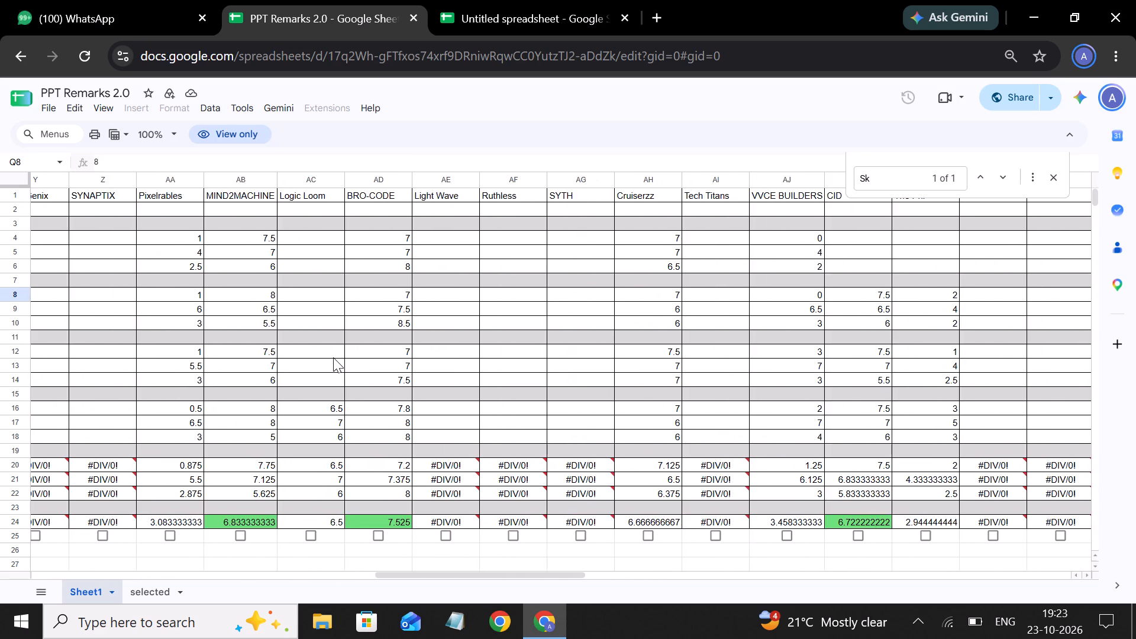
scroll(333, 357, right, 6)
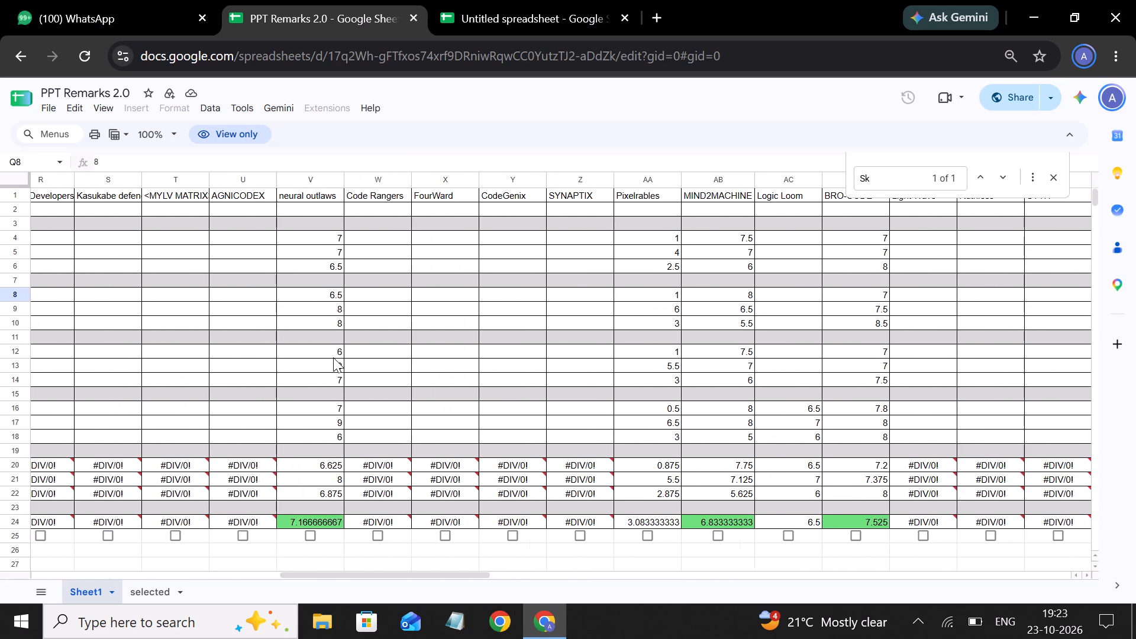
scroll(333, 357, right, 7)
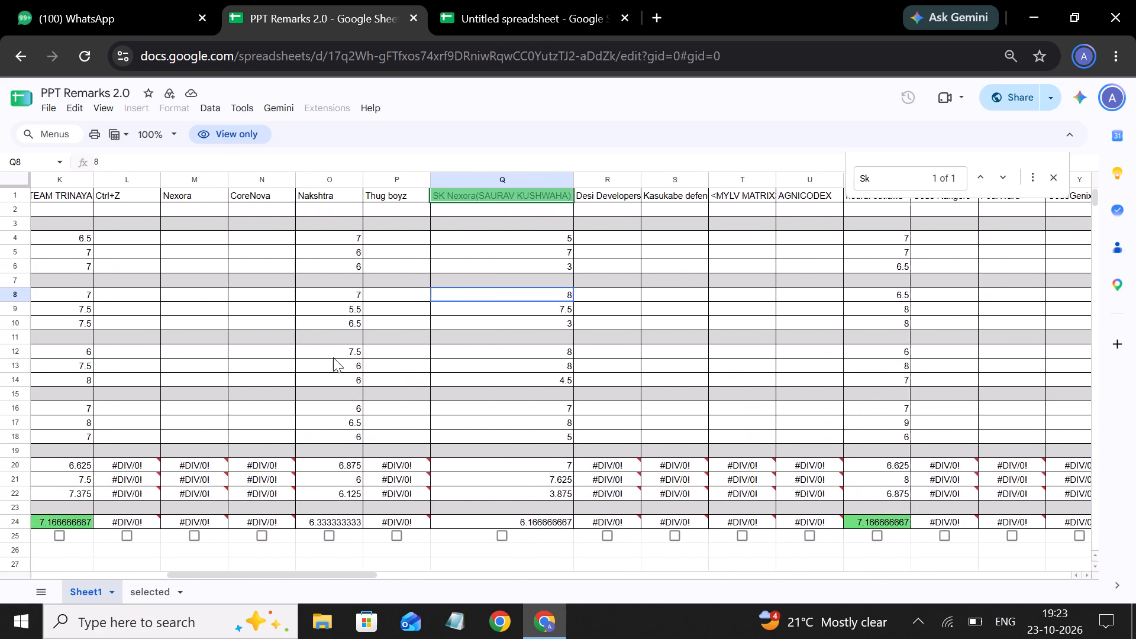
scroll(333, 357, right, 3)
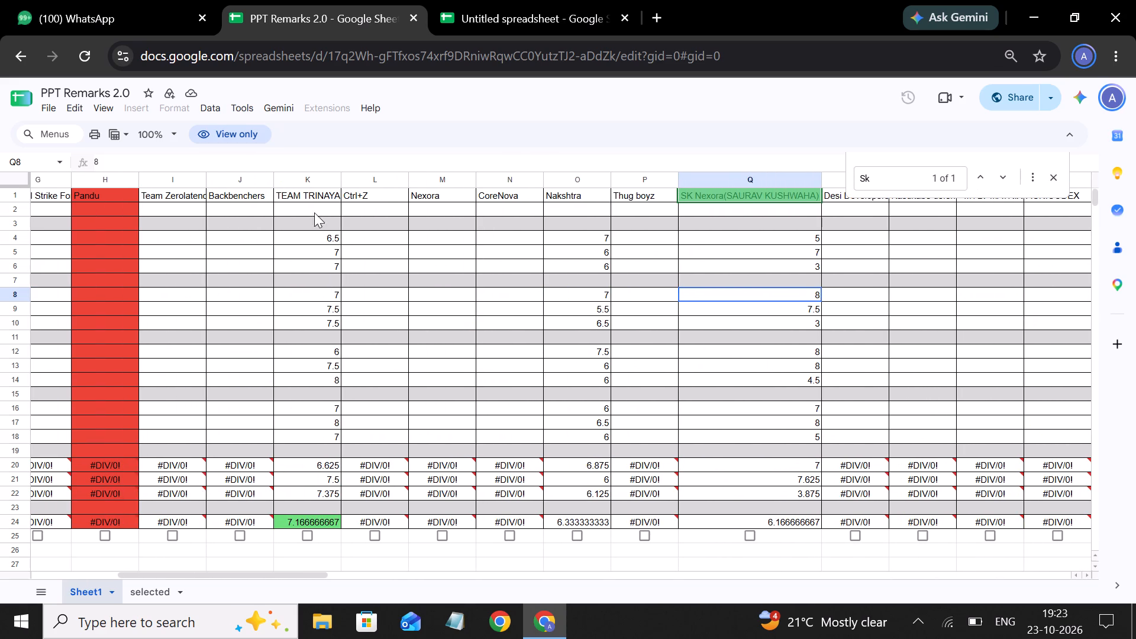
click(312, 199)
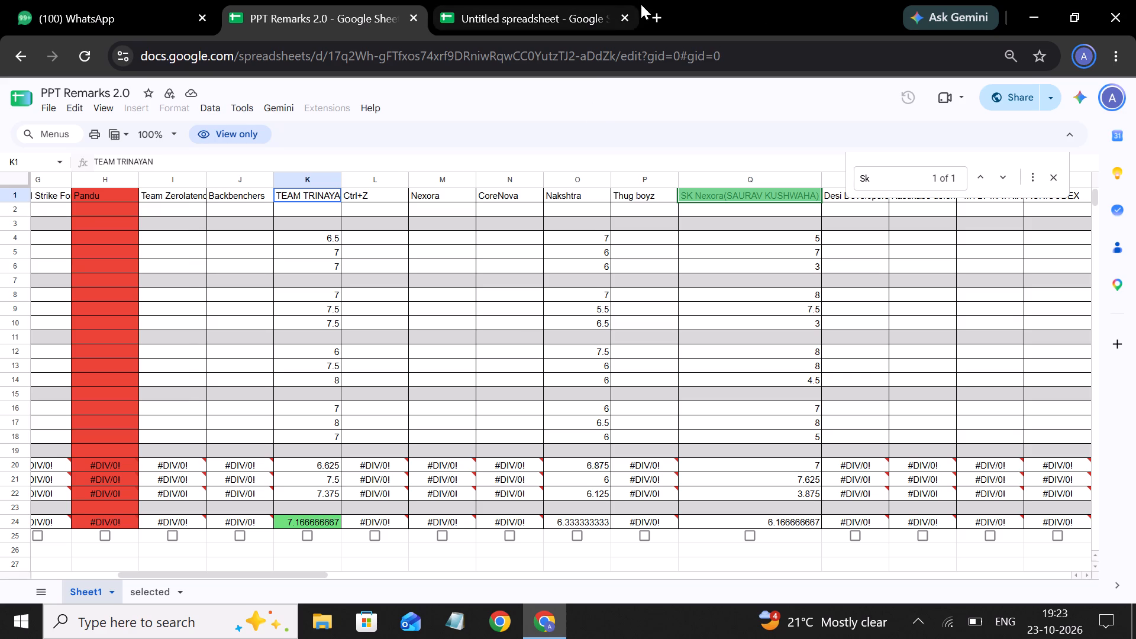
Return to the untitled spreadsheet and save it with the bro code entry in cell A9.
click(564, 14)
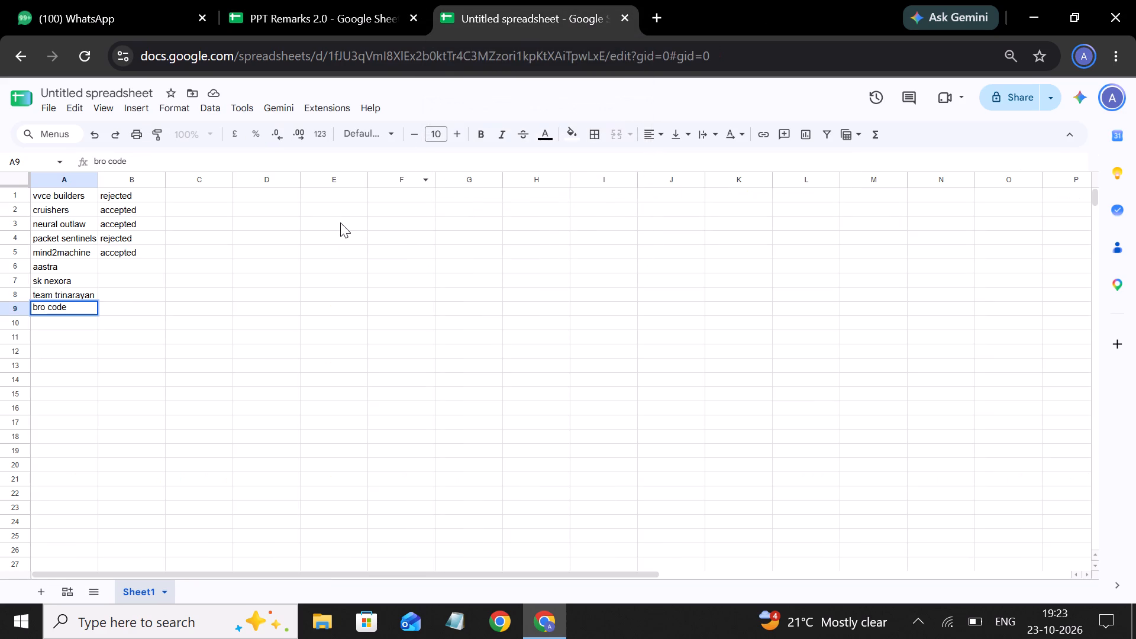
key(ctrl+s)
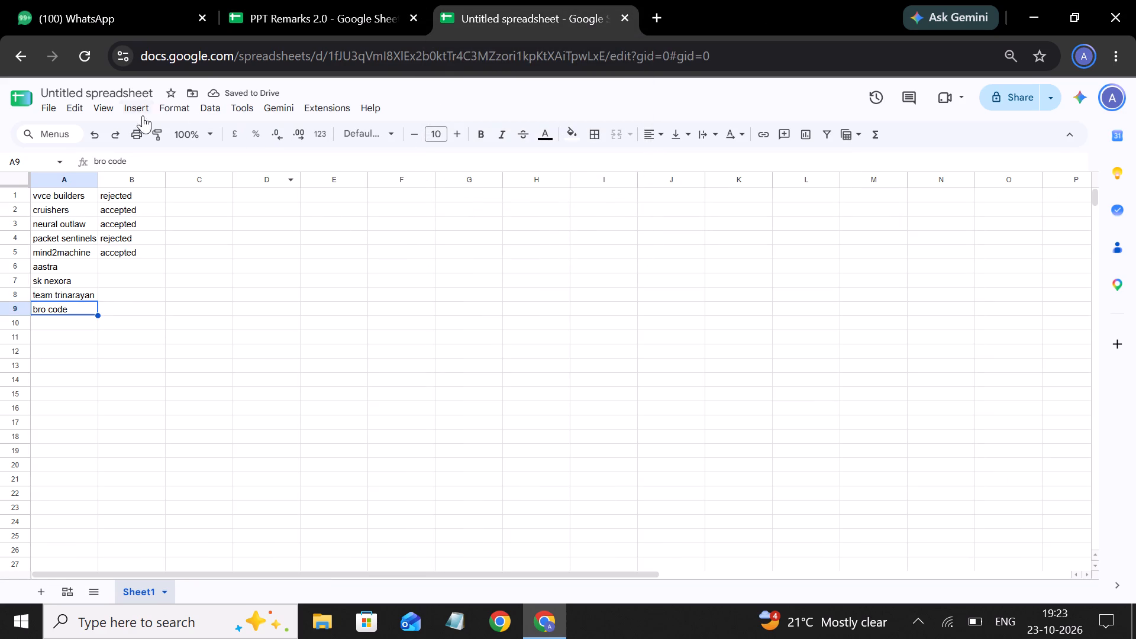
click(135, 89)
key(Right)
key(Right)
key(Right)
key(Right)
key(Right)
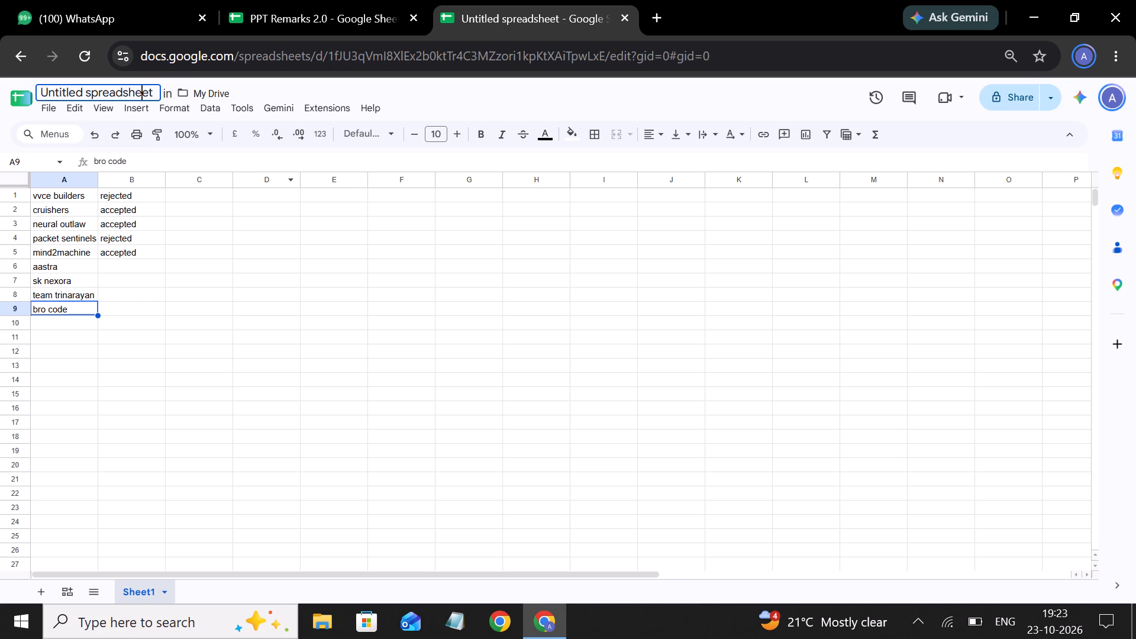
key(BackSpace)
key(BackSpace)
key(BackSpace)
key(BackSpace)
key(BackSpace)
key(BackSpace)
key(BackSpace)
key(BackSpace)
key(BackSpace)
key(BackSpace)
key(BackSpace)
key(BackSpace)
key(BackSpace)
key(BackSpace)
key(BackSpace)
key(BackSpace)
key(BackSpace)
key(BackSpace)
key(BackSpace)
key(BackSpace)
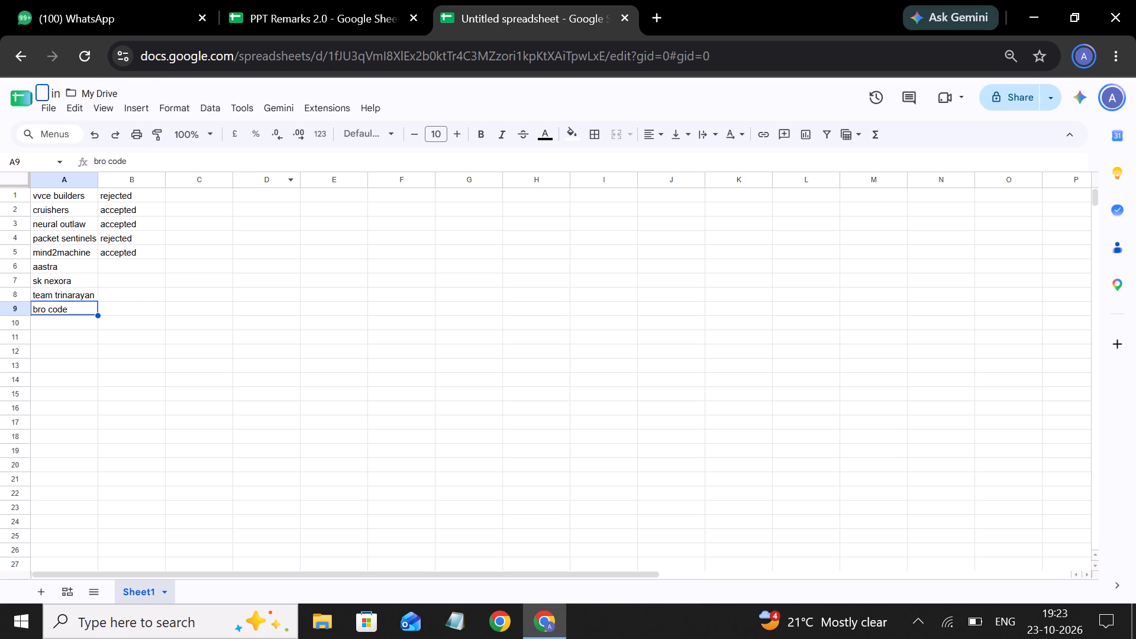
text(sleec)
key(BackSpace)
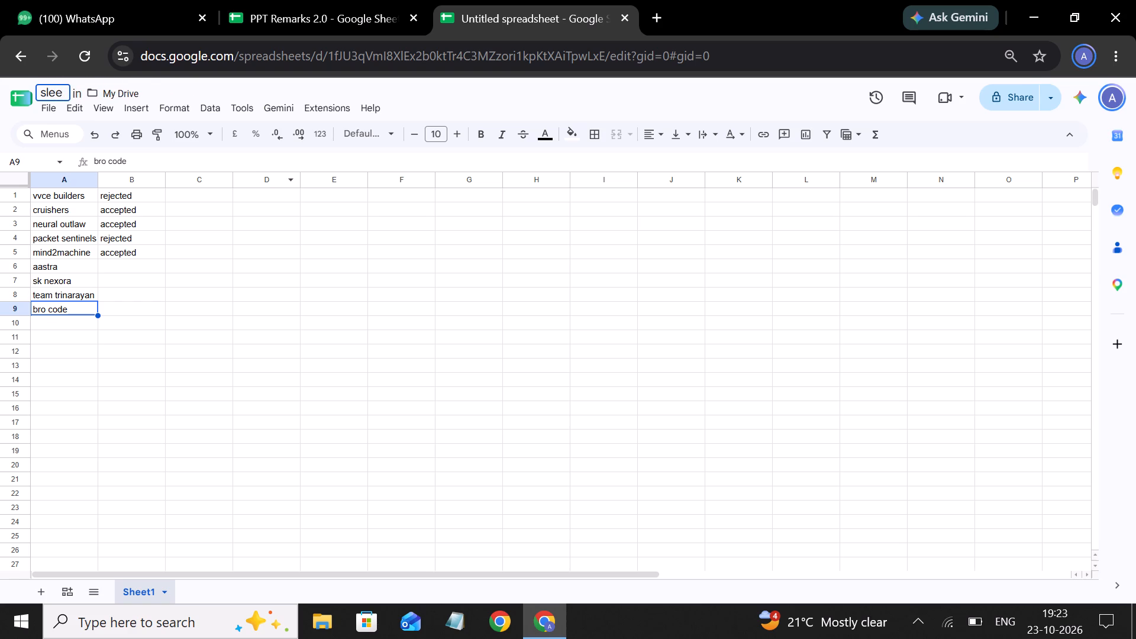